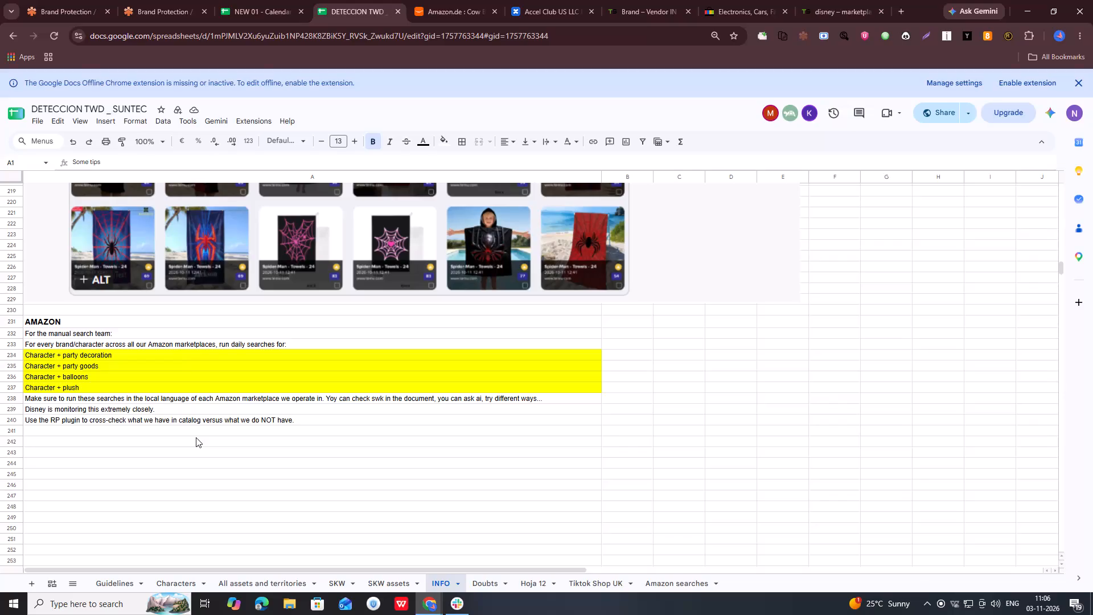
Review the SKW assets, SKW, All assets and territories, and Characters sheets of the DETECCION TWD _ SUNTEC spreadsheet.
left_click(380, 591)
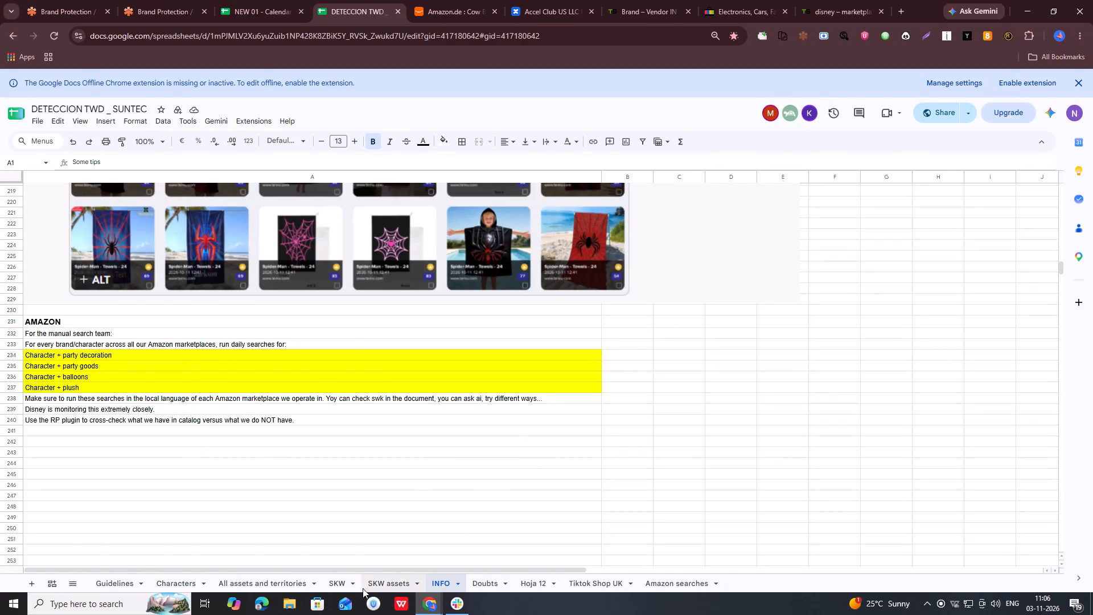
left_click(323, 587)
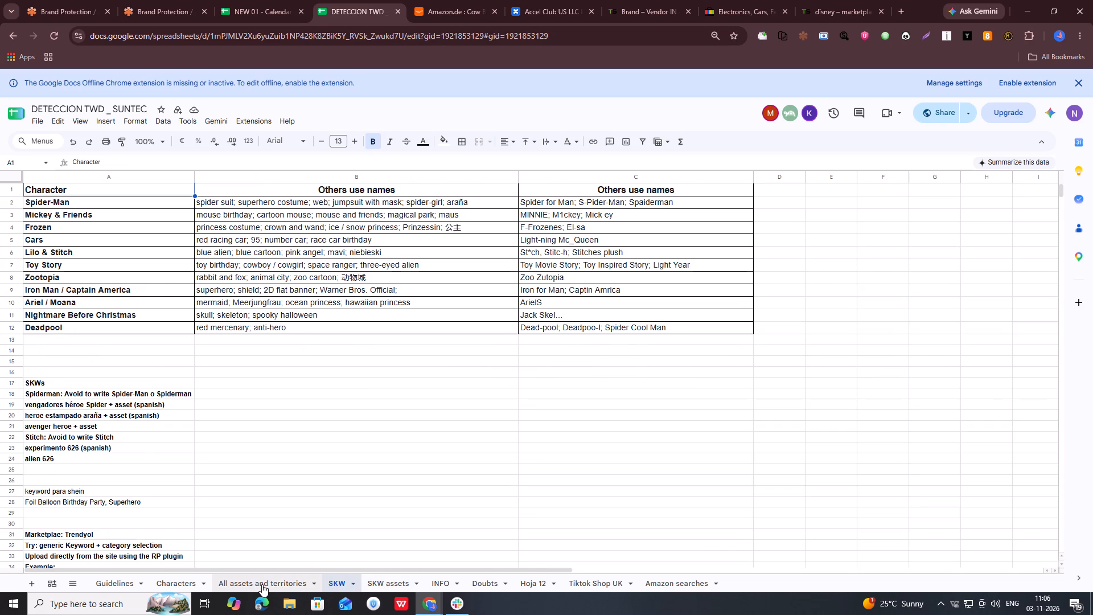
scroll(281, 530, "down", 4)
left_click(276, 587)
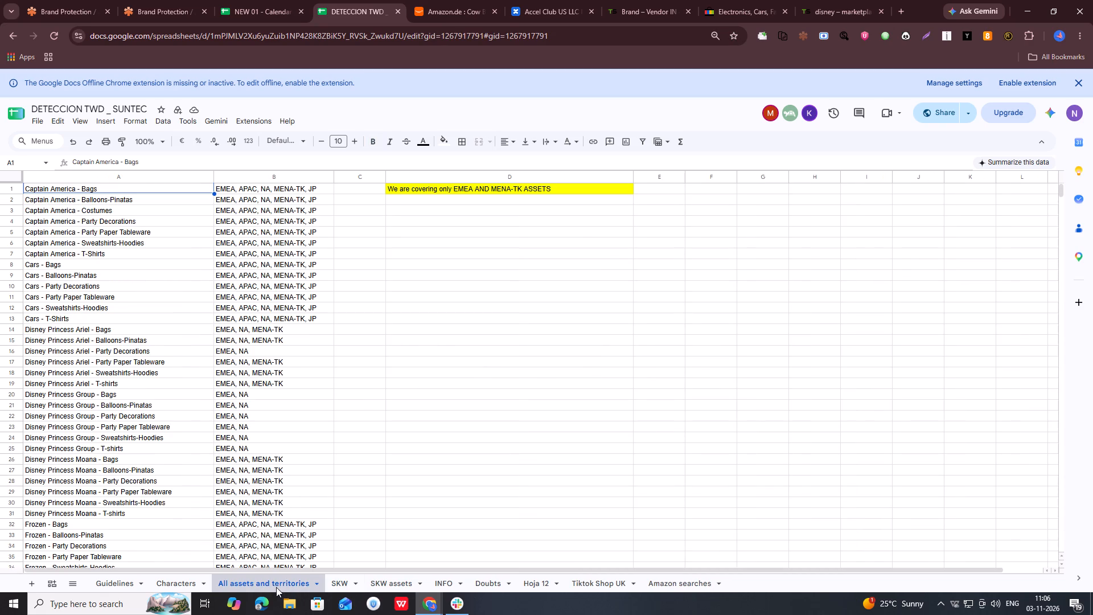
left_click(159, 583)
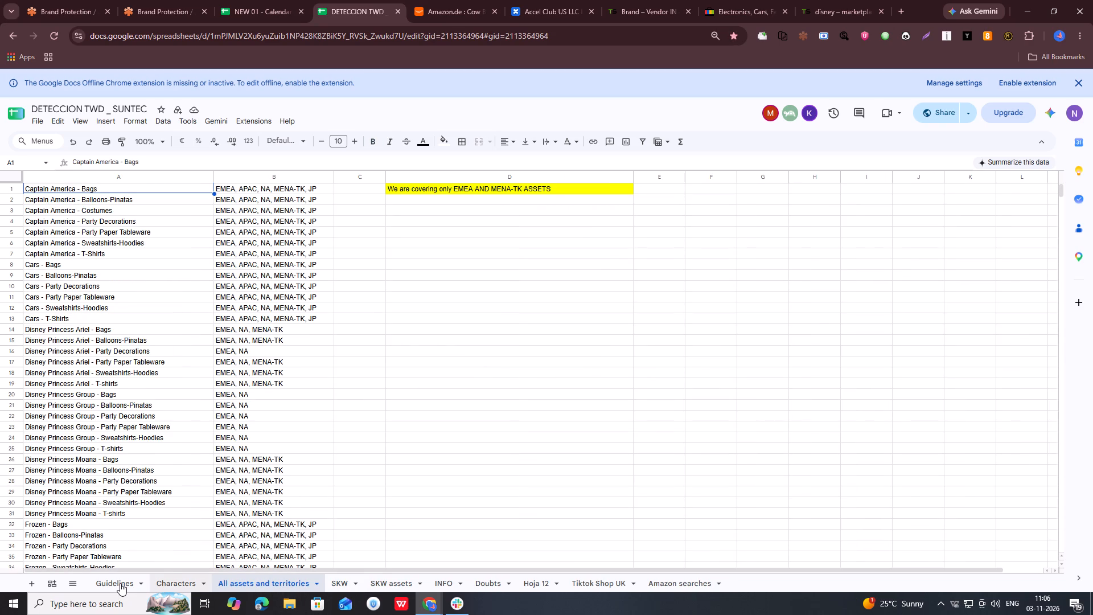
scroll(421, 458, "down", 7)
scroll(422, 458, "up", 11)
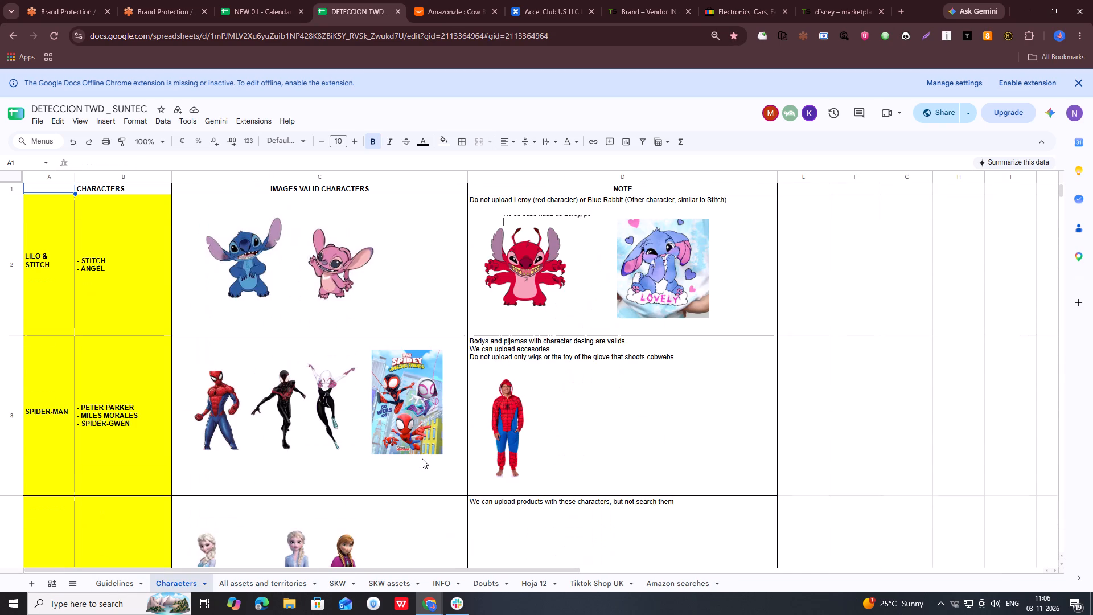
Close the DETECCION TWD _ SUNTEC spreadsheet and the Amazon.de "Cow Boys Plush" results page.
middle_click(324, 0)
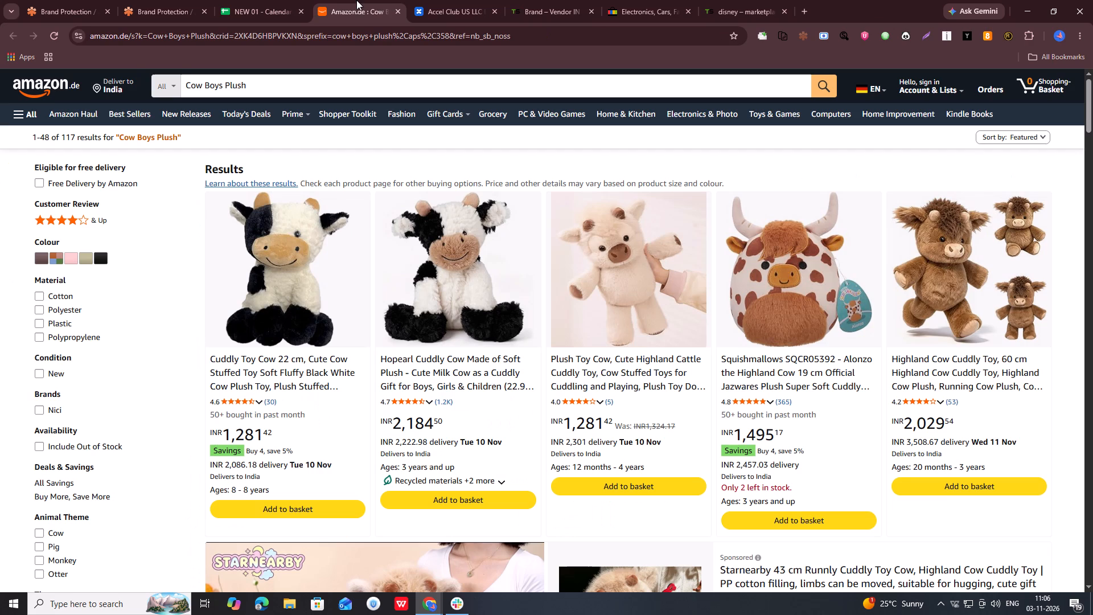
scroll(434, 322, "down", 14)
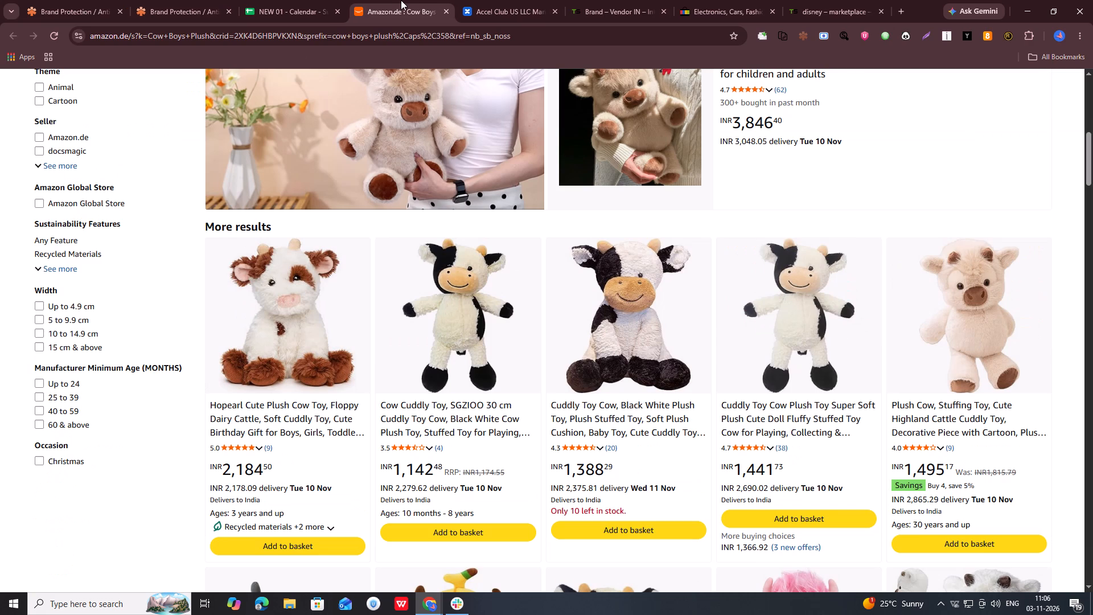
middle_click(402, 0)
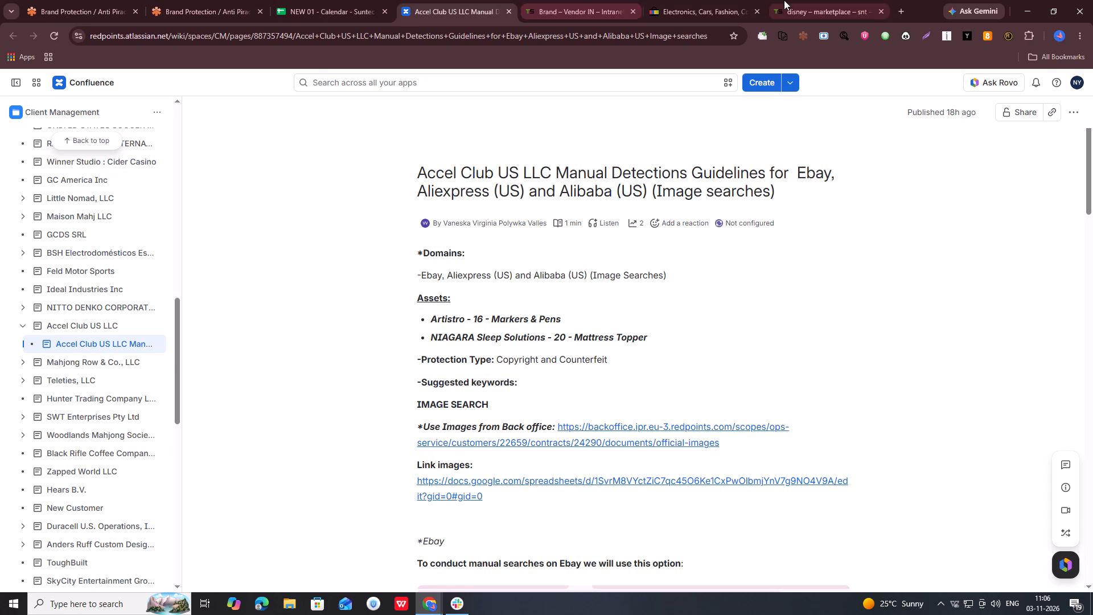
Run an eBay image search using official image Accel_047 from the Red Points Official images page for Accel Club US LLC.
left_click(741, 0)
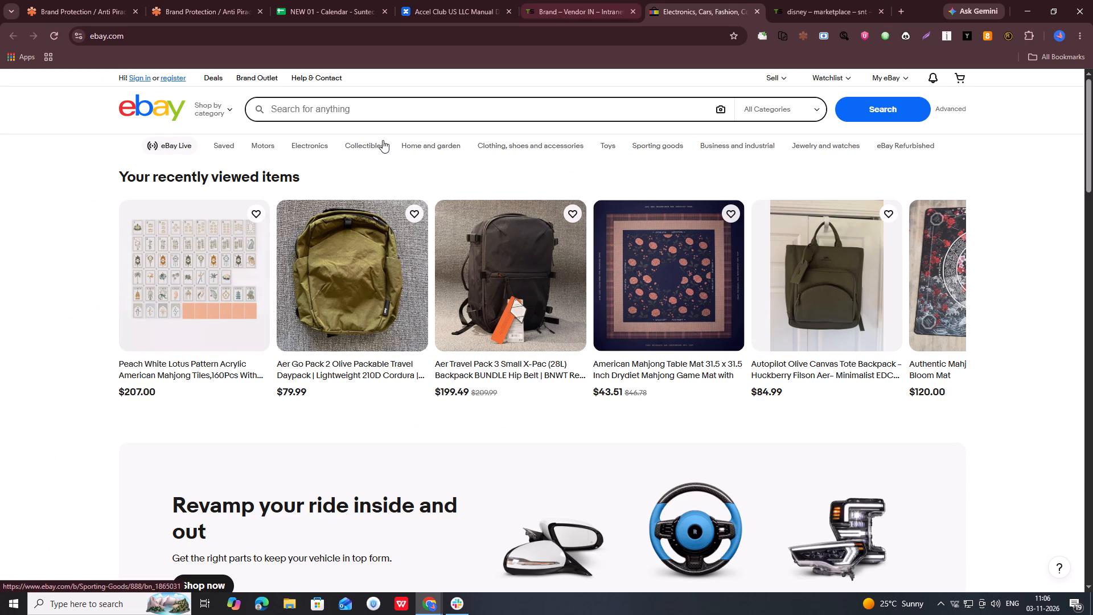
left_click(721, 113)
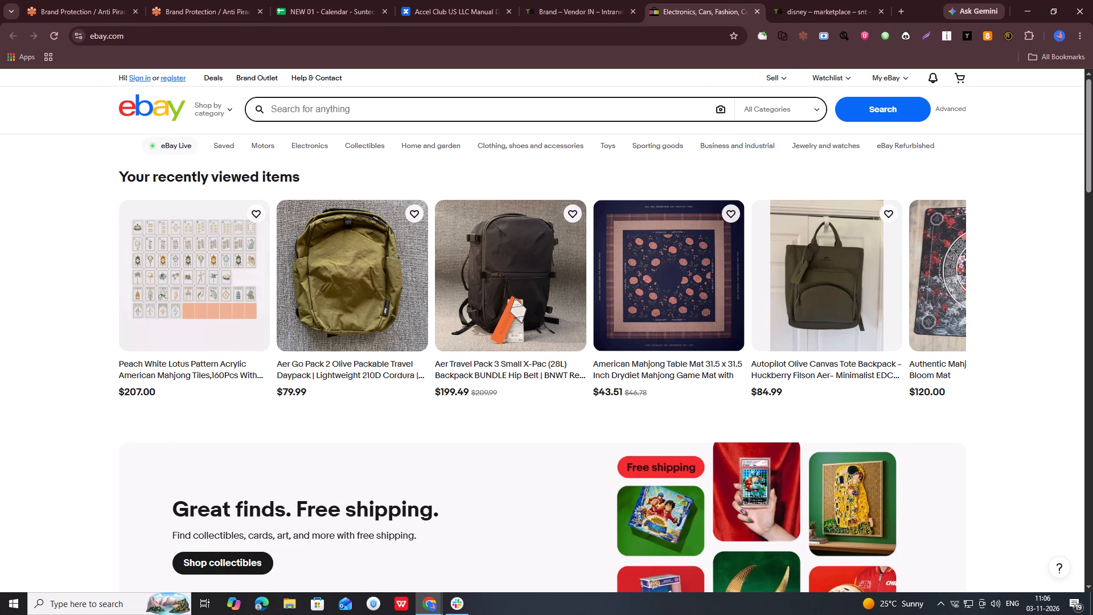
left_click(198, 0)
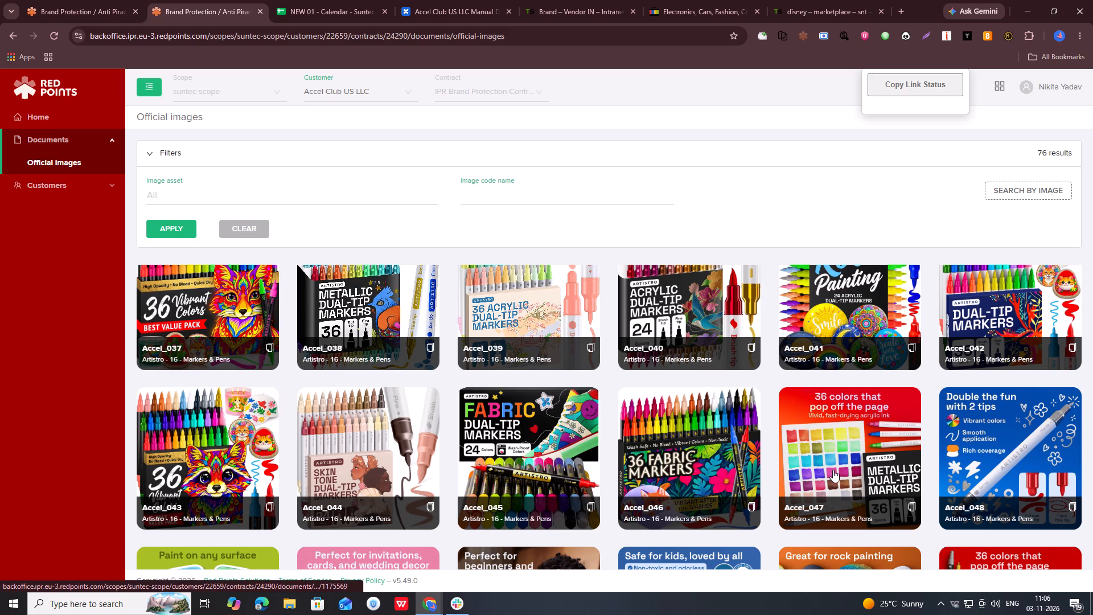
left_click_drag(833, 470, 709, 0)
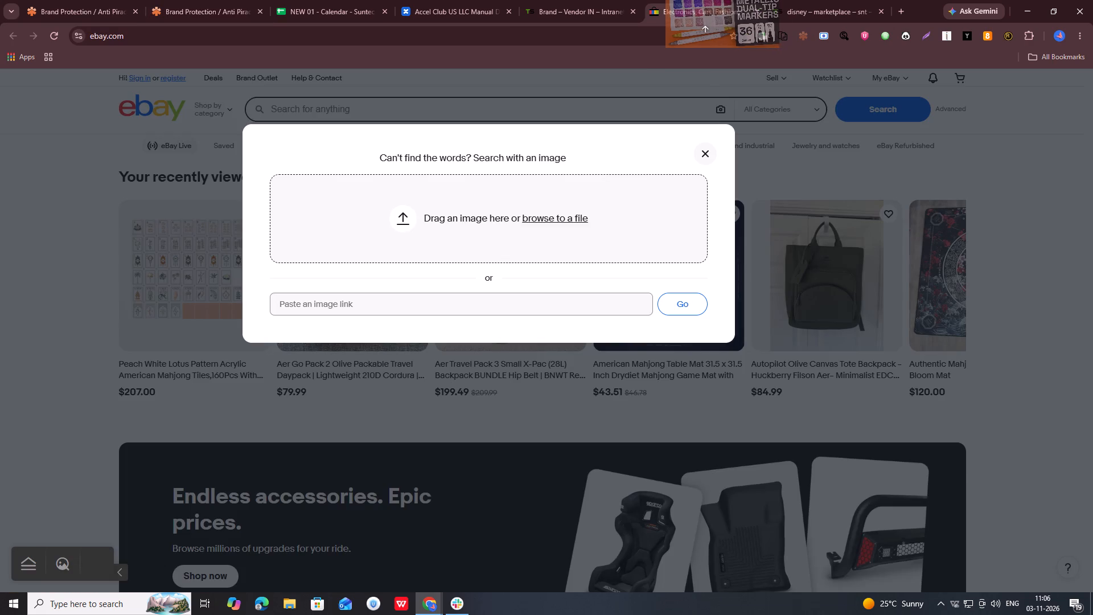
left_click_drag(709, 0, 509, 222)
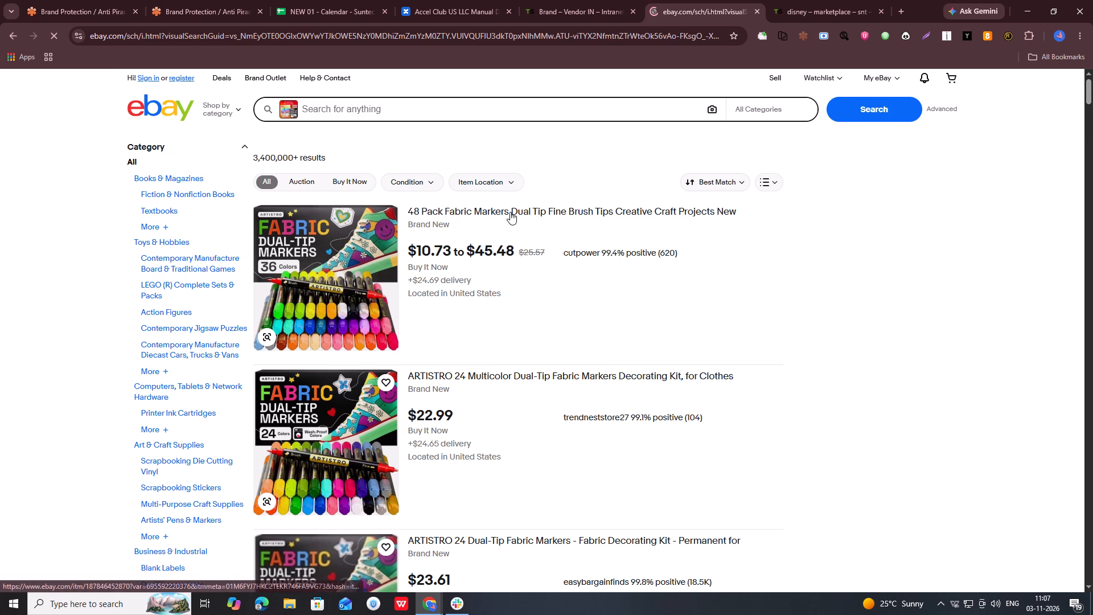
Apply the RedPoints IPR Plugin configuration with suite IPR and environment production.
left_click(811, 35)
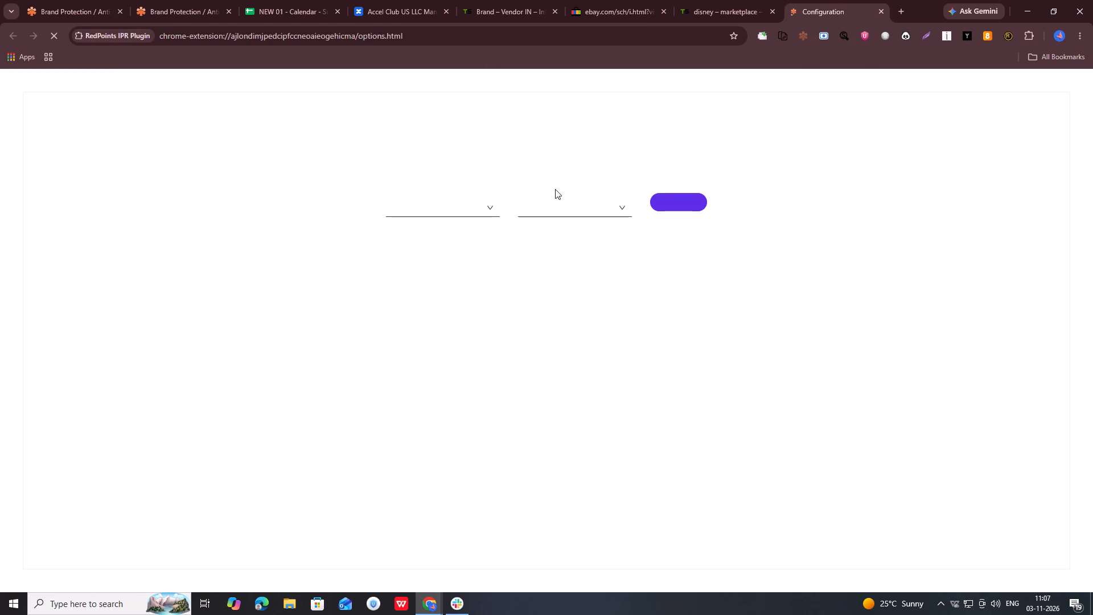
left_click(671, 202)
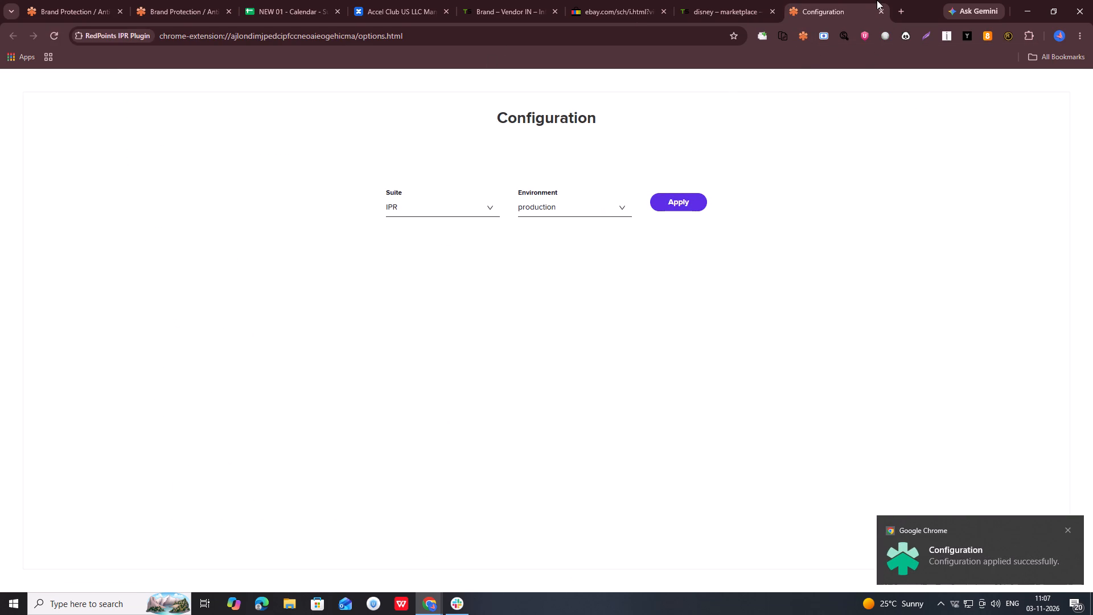
Start a Detection task in the RedPoints IPR Plugin for customer Accel Club US LLC, its IPR Brand Protection contract and asset Artistro - 16 - Markers & Pens.
left_click(805, 36)
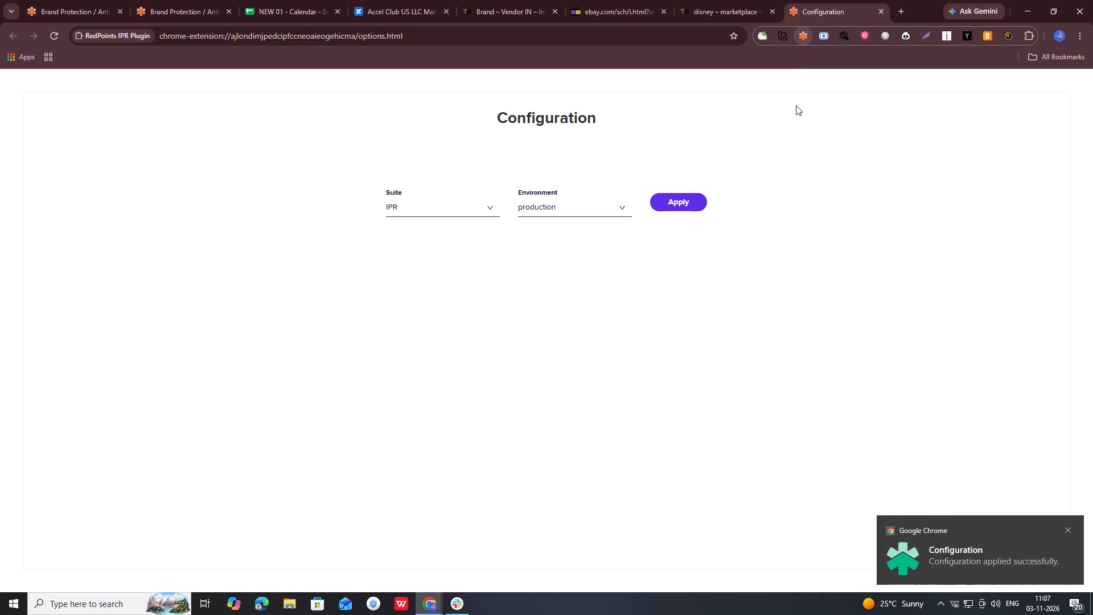
left_click_drag(618, 76, 751, 85)
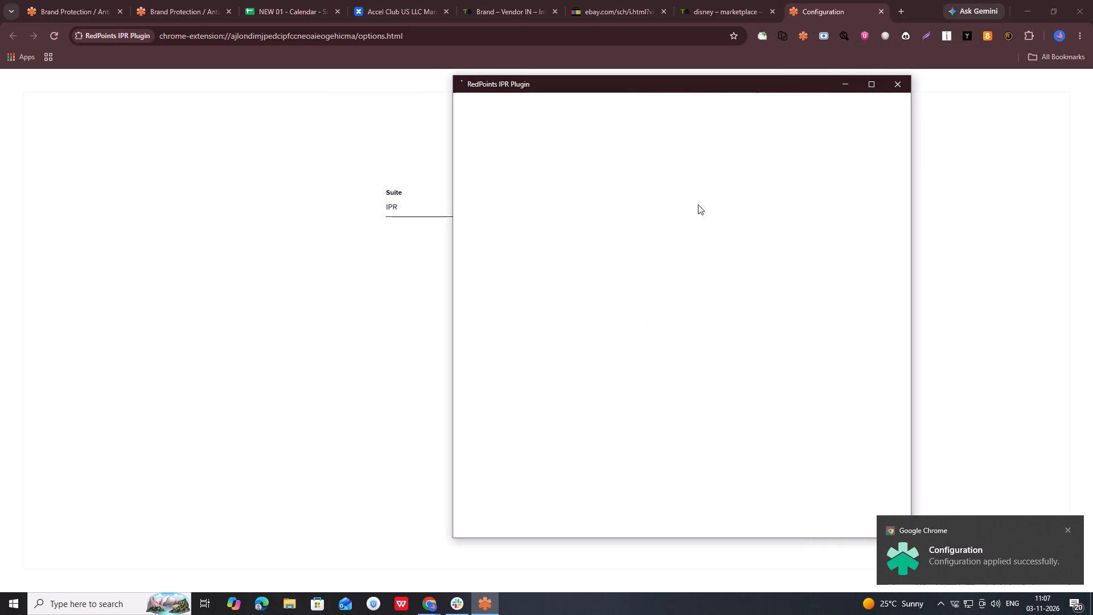
left_click_drag(716, 88, 713, 75)
right_click(713, 75)
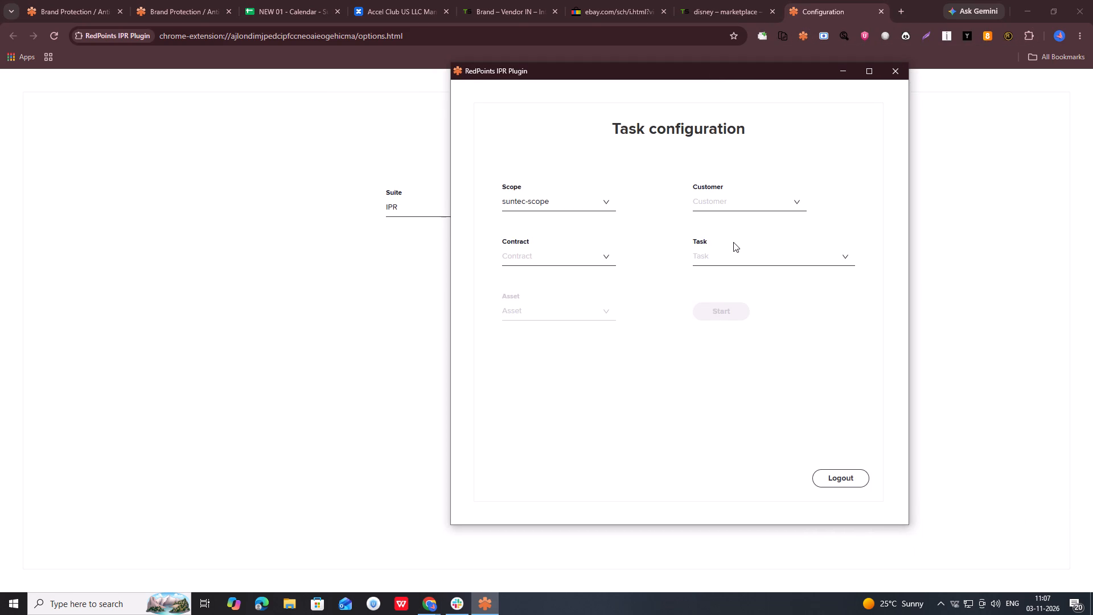
left_click(708, 188)
left_click(741, 209)
type("accel")
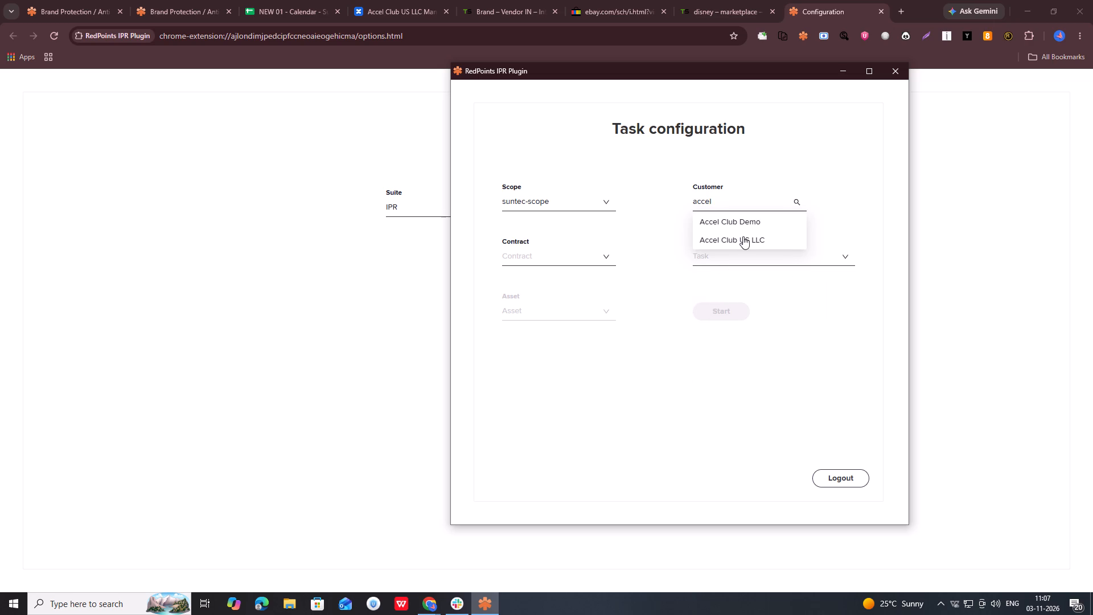
left_click(743, 236)
left_click(733, 263)
left_click(728, 289)
left_click(553, 263)
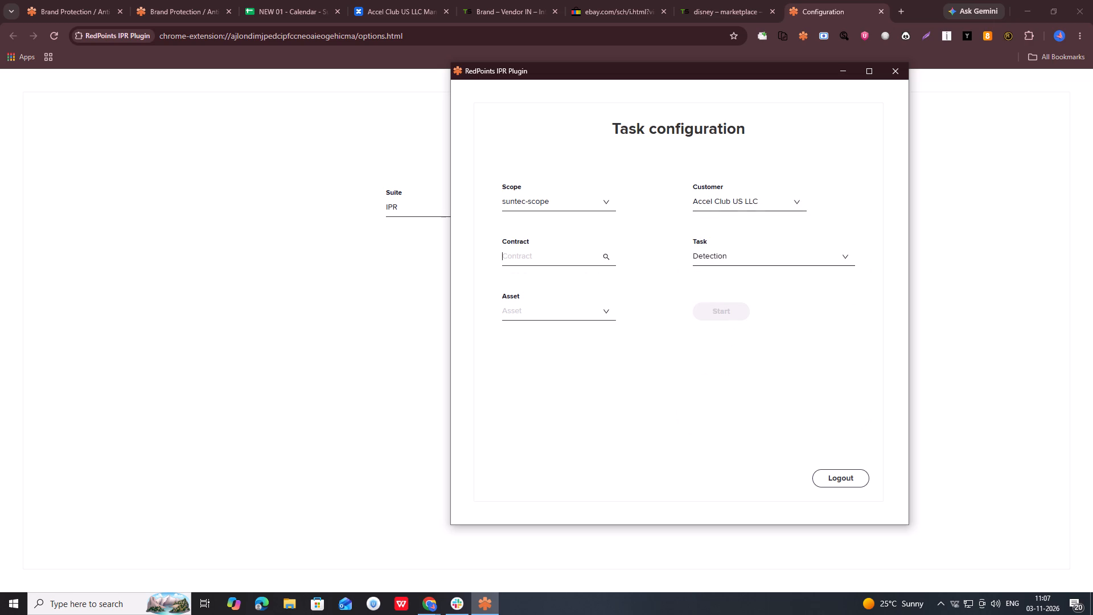
left_click(555, 272)
left_click(549, 316)
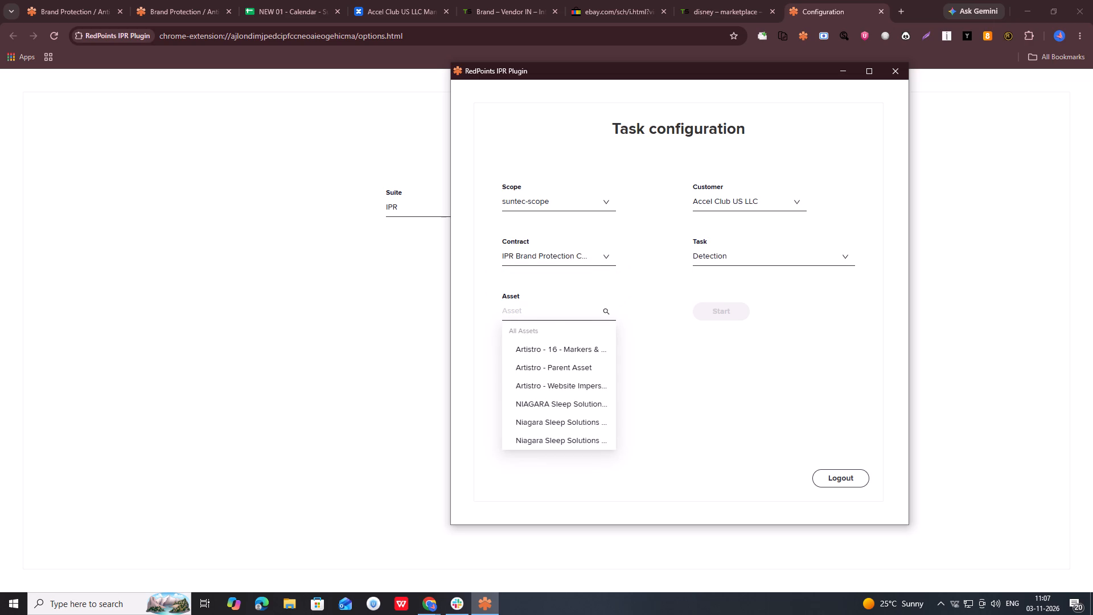
left_click(552, 346)
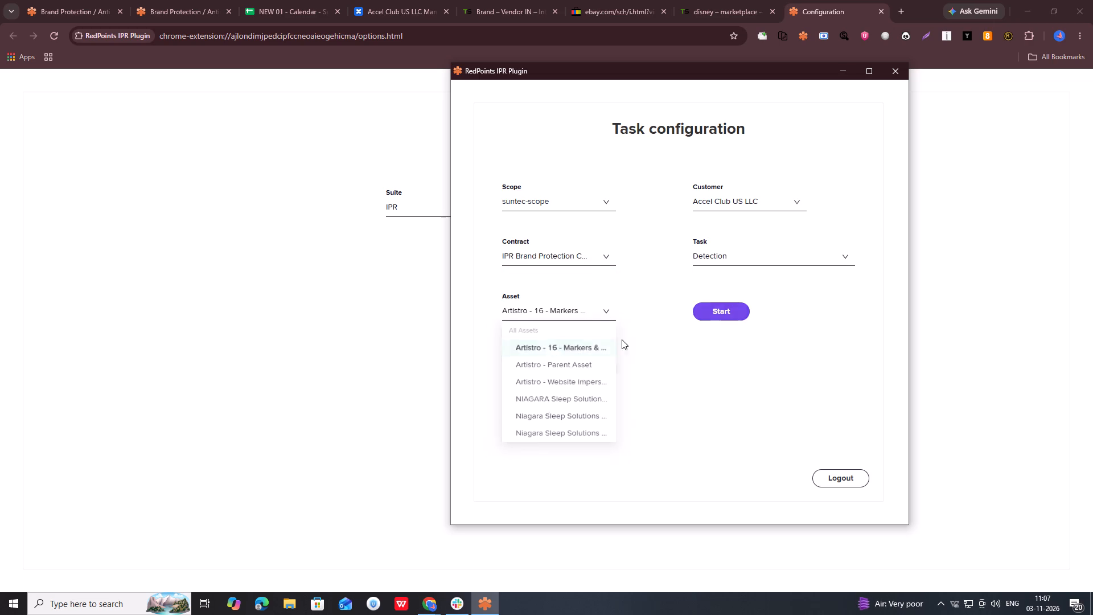
left_click(716, 313)
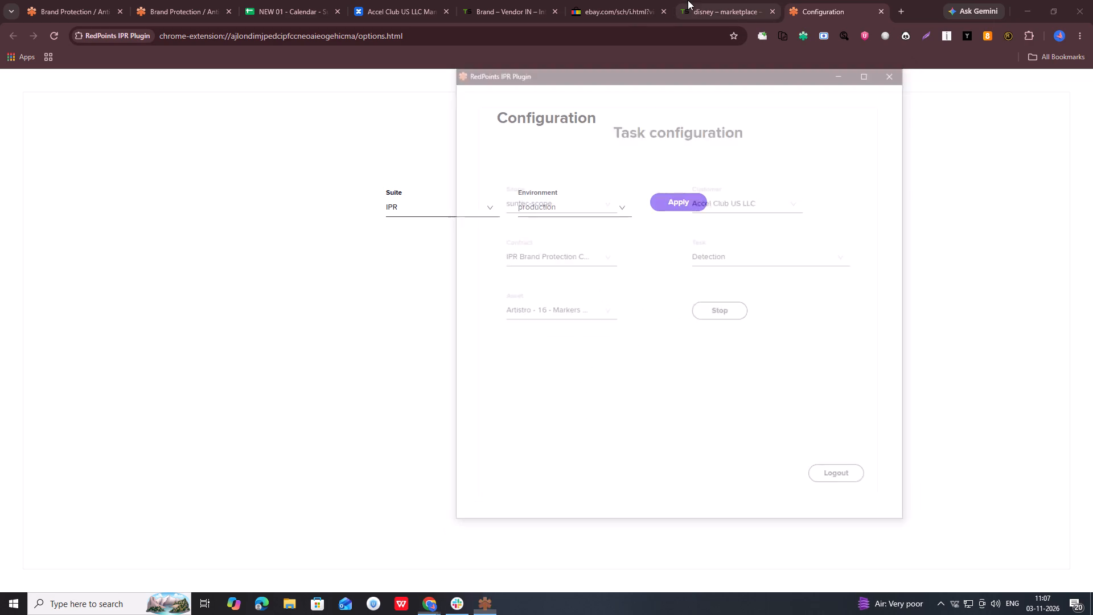
Return to the eBay image-search results and examine the listings for products matching the Artistro markers.
left_click(599, 0)
scroll(577, 451, "down", 11)
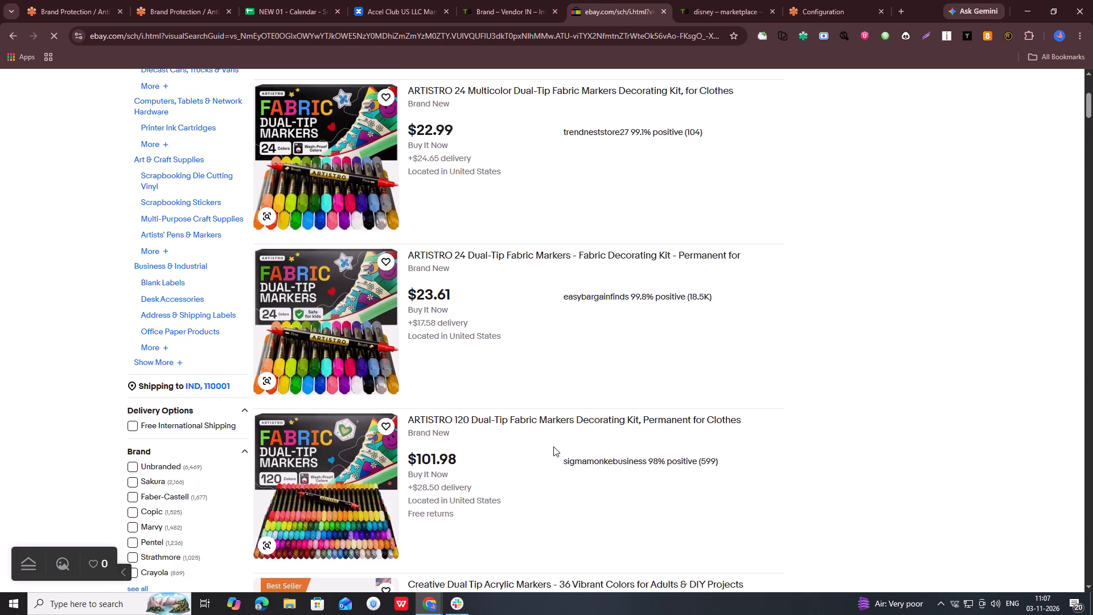
scroll(553, 446, "down", 12)
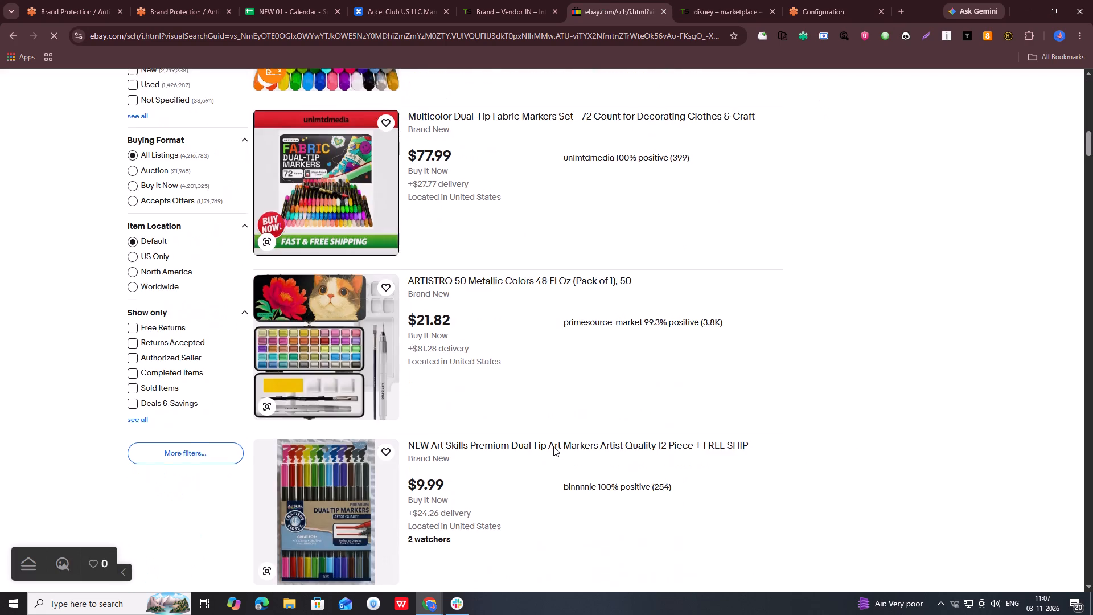
scroll(553, 446, "down", 2)
scroll(553, 446, "up", 20)
scroll(553, 446, "up", 11)
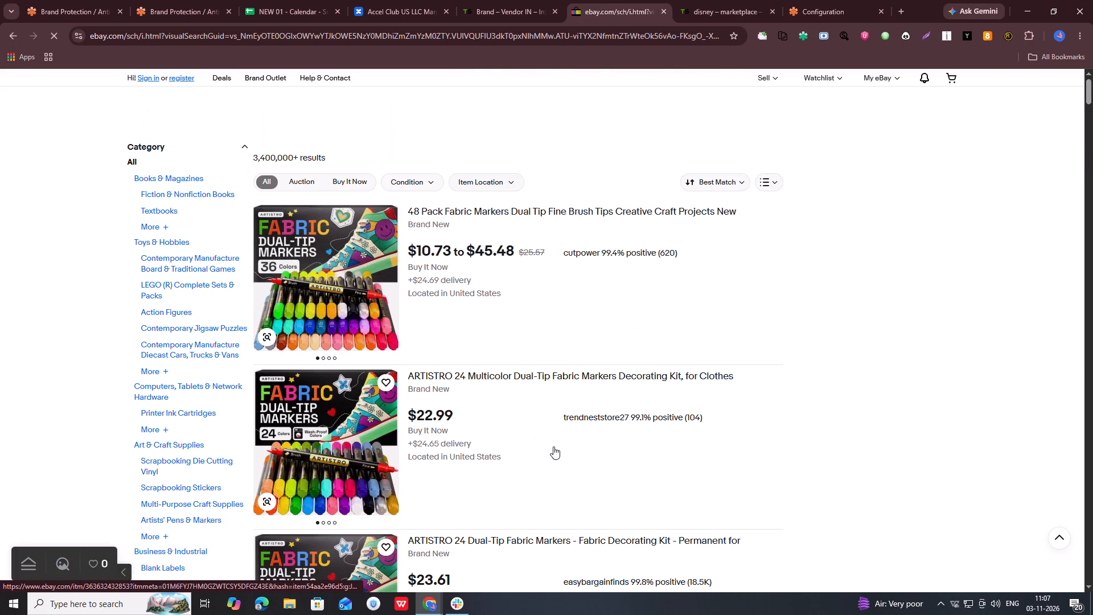
scroll(553, 446, "up", 20)
scroll(553, 446, "up", 19)
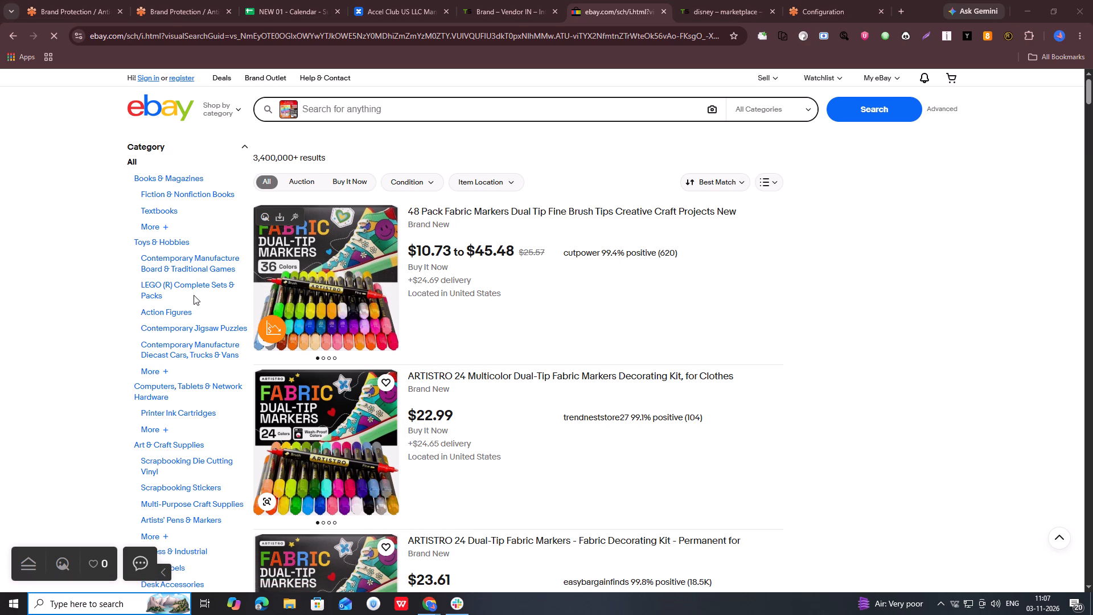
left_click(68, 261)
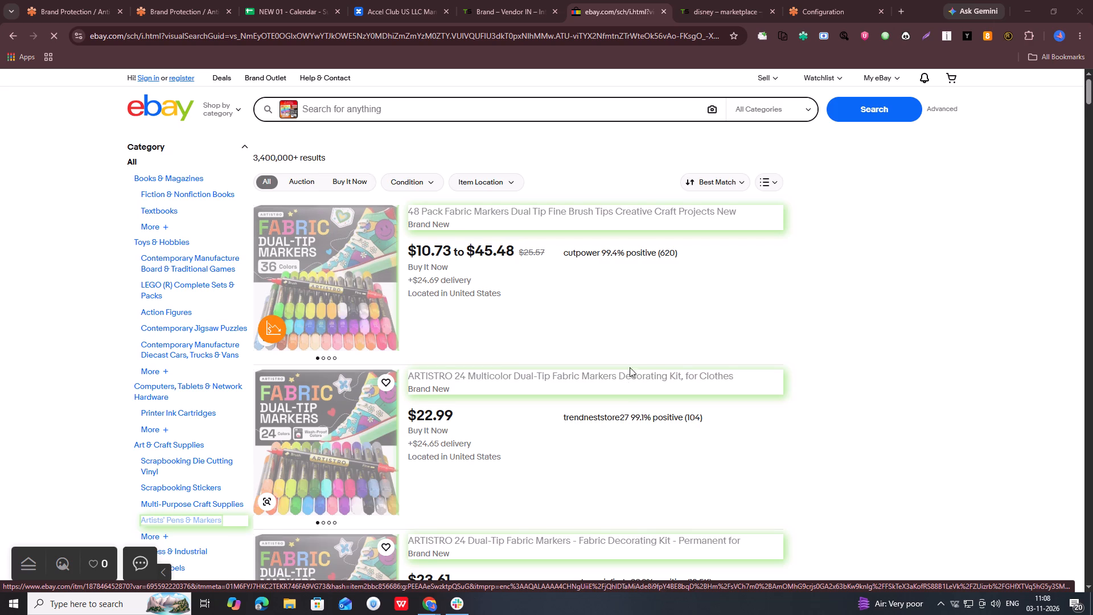
View the next photo of the "ARTISTRO 120 Dual-Tip Fabric Markers Decorating Kit" listing.
scroll(687, 325, "down", 6)
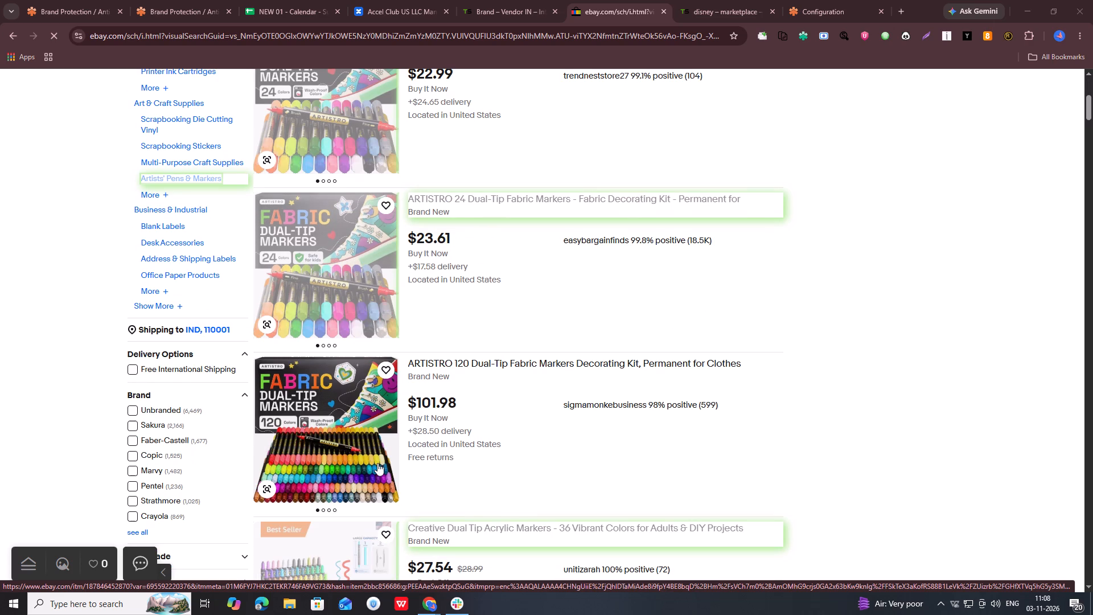
left_click(386, 429)
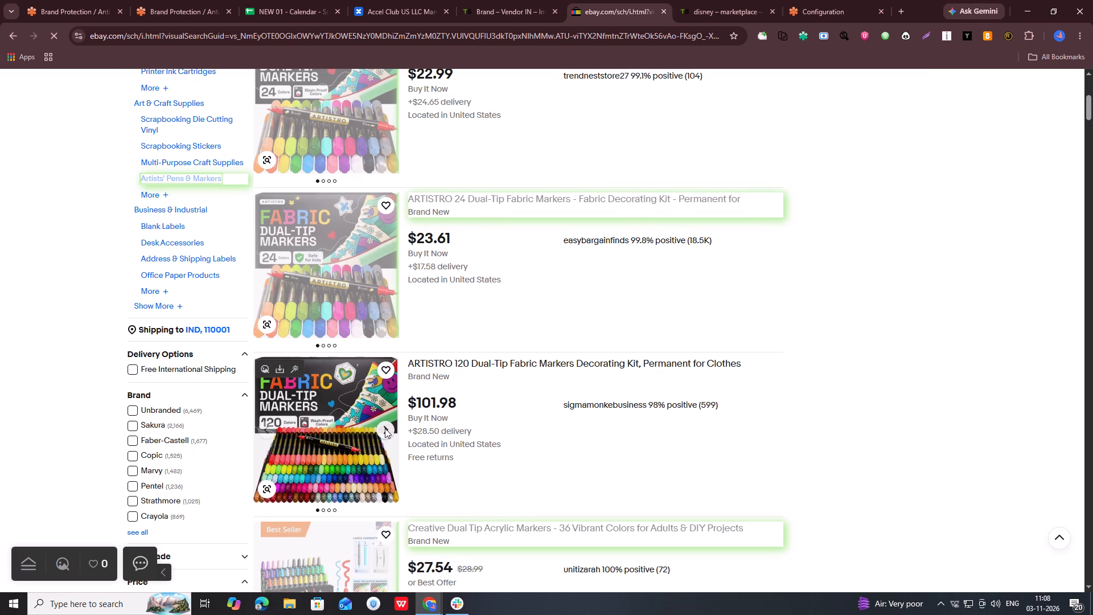
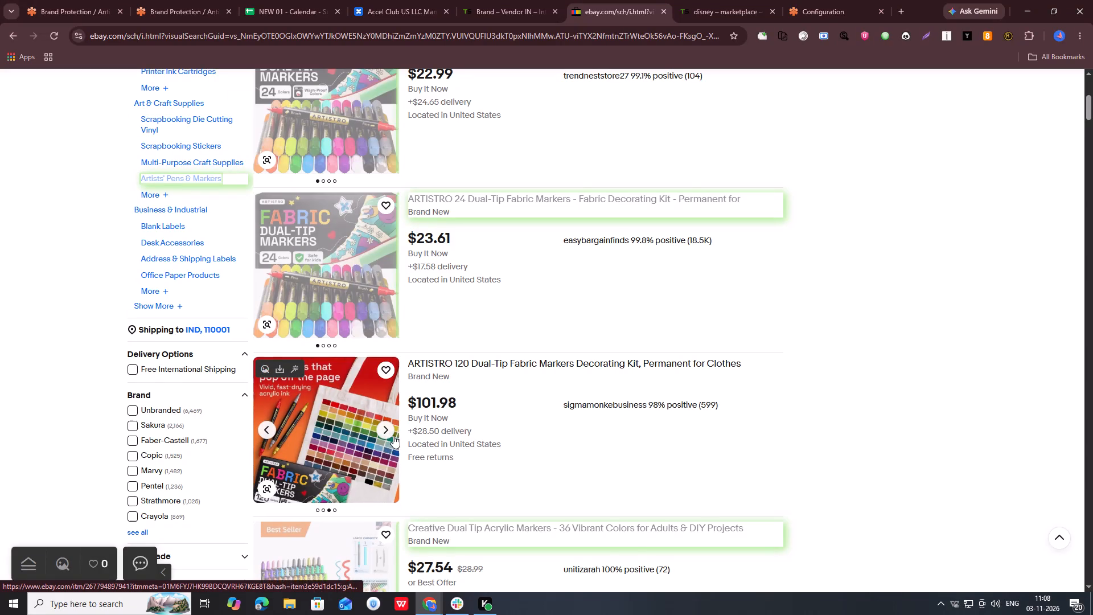
Examine the remaining photos of the "ARTISTRO 120 Dual-Tip Fabric Markers Decorating Kit" listing, ending back on its main photo.
left_click(386, 433)
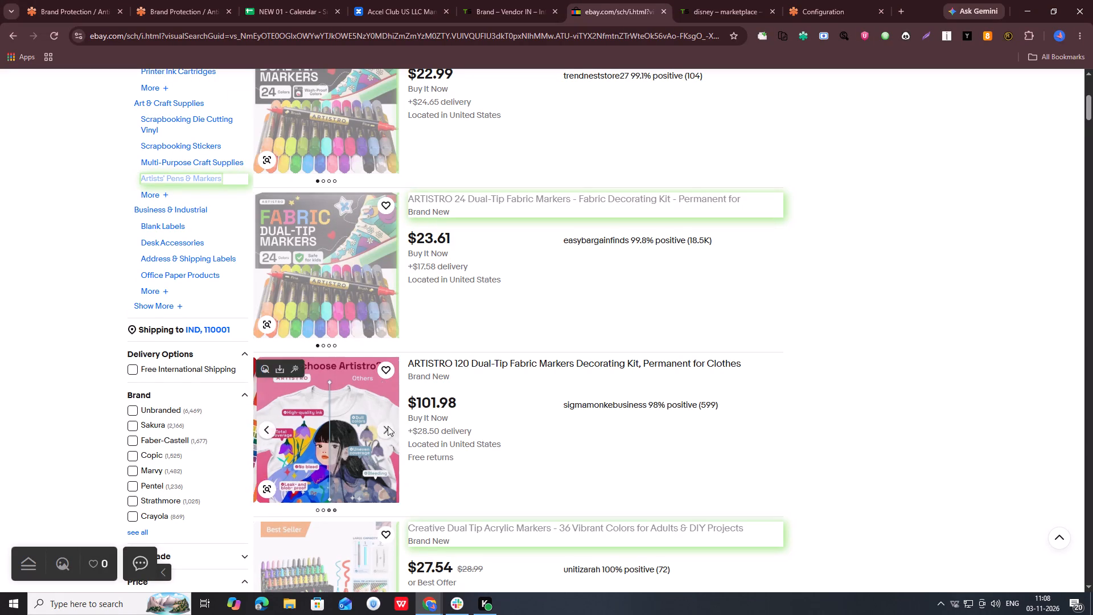
left_click(383, 430)
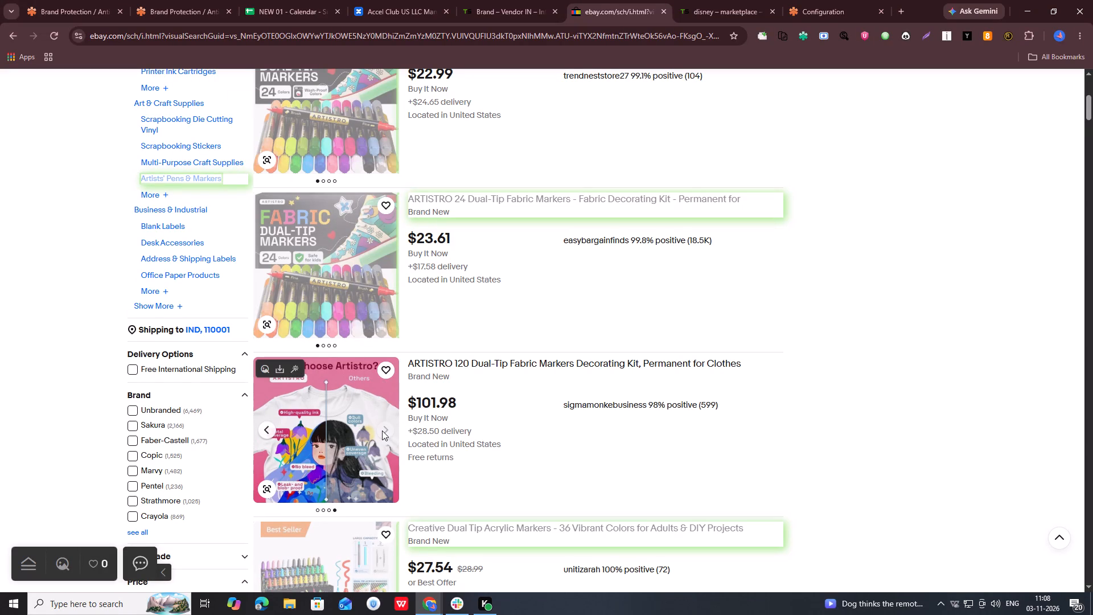
left_click(382, 430)
left_click(273, 429)
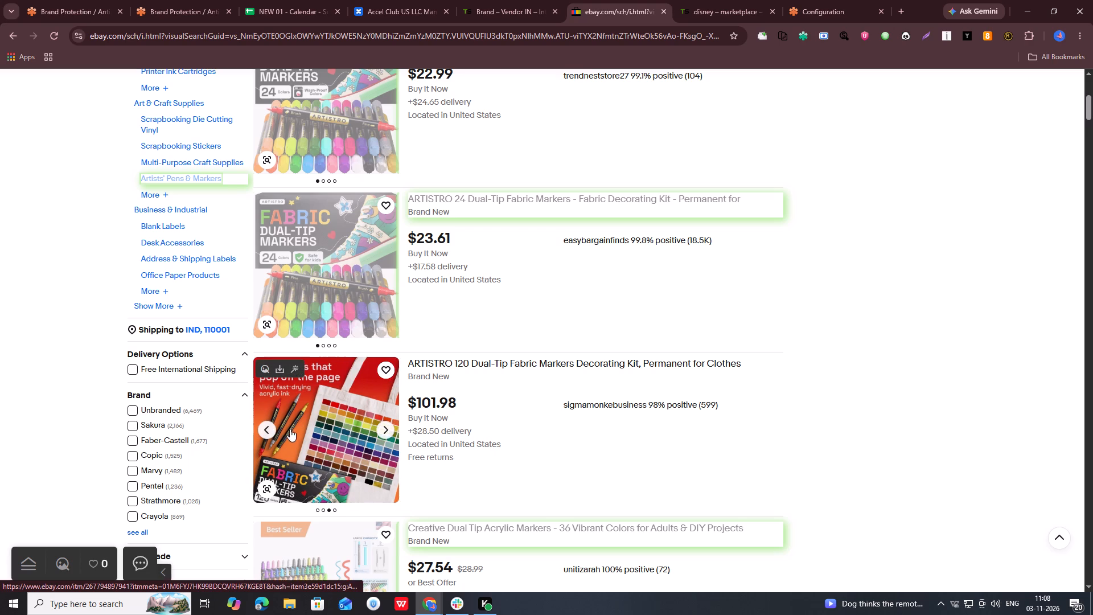
left_click(269, 427)
left_click(268, 427)
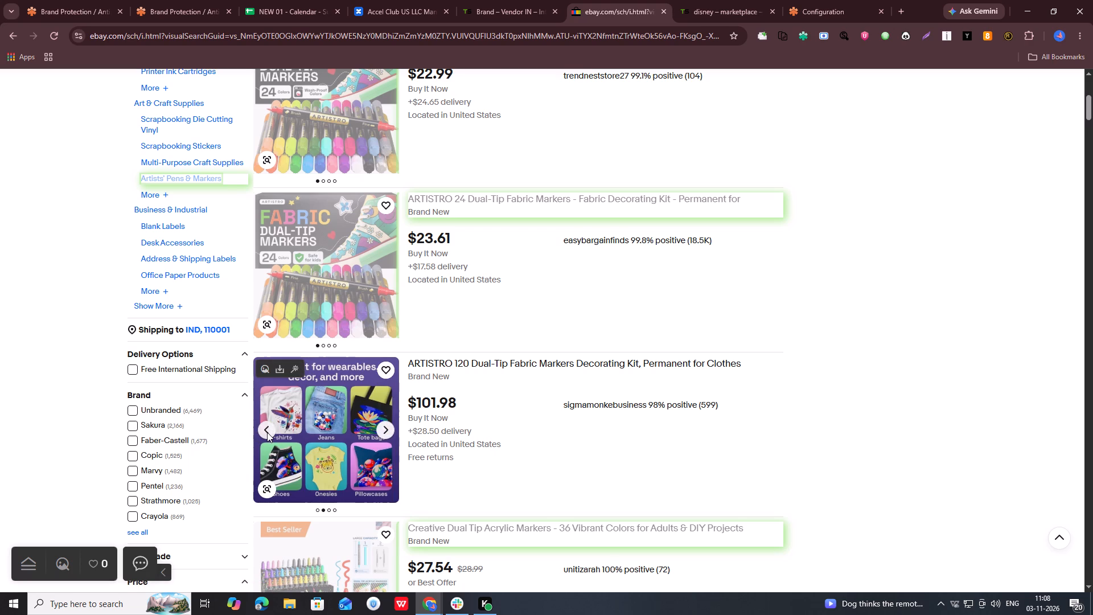
left_click(267, 432)
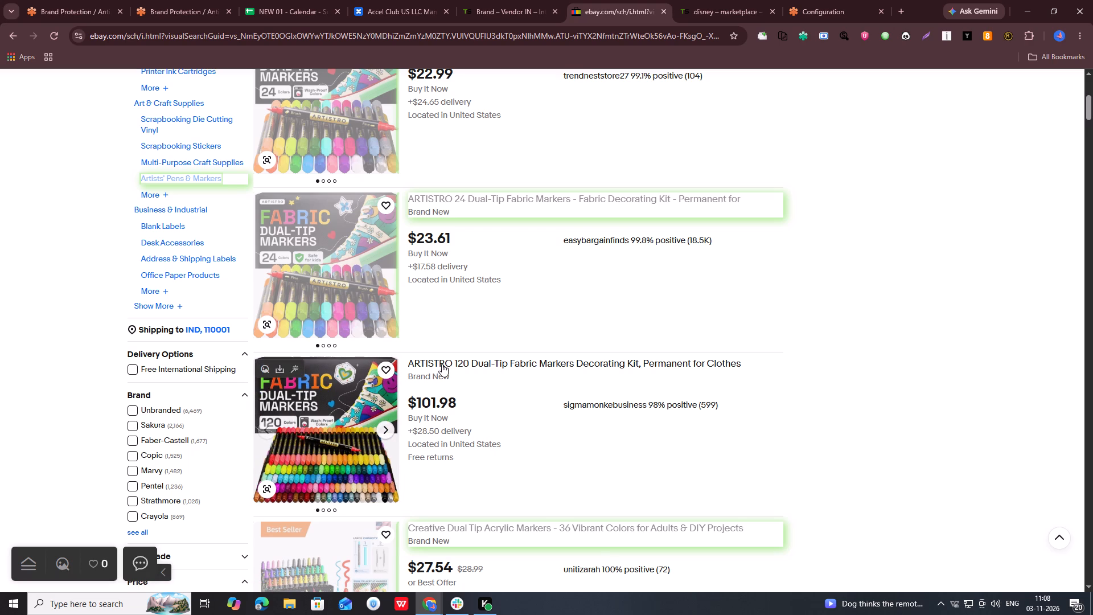
Copy the ARTISTRO 120 Dual-Tip Fabric Markers listing's link into the Links column at row 103889 of the Manual Detection Records spreadsheet.
right_click(442, 364)
left_click(462, 484)
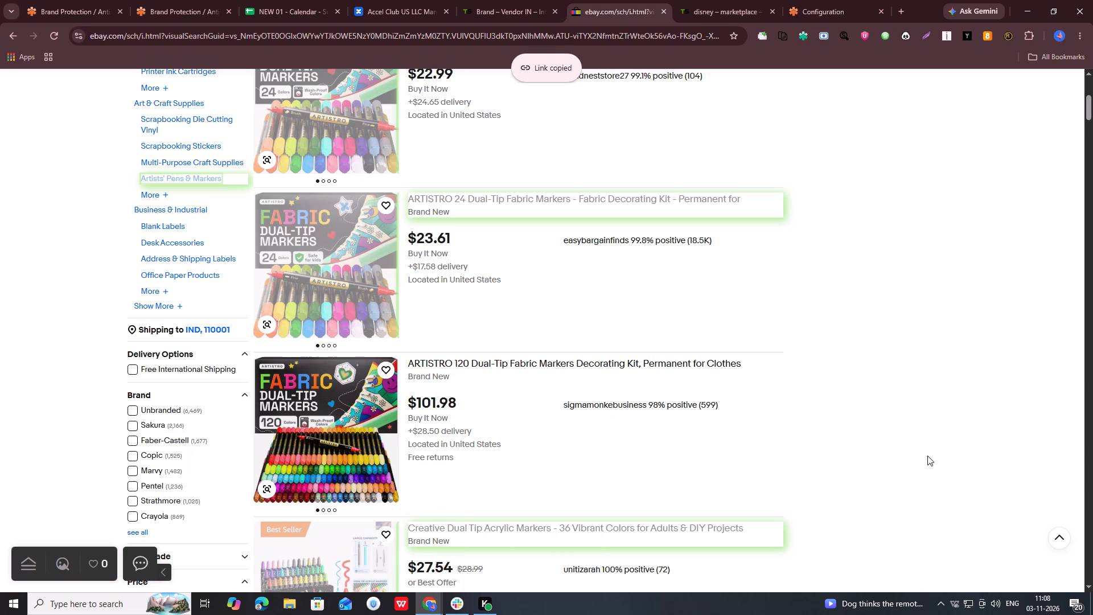
key("alt+Tab")
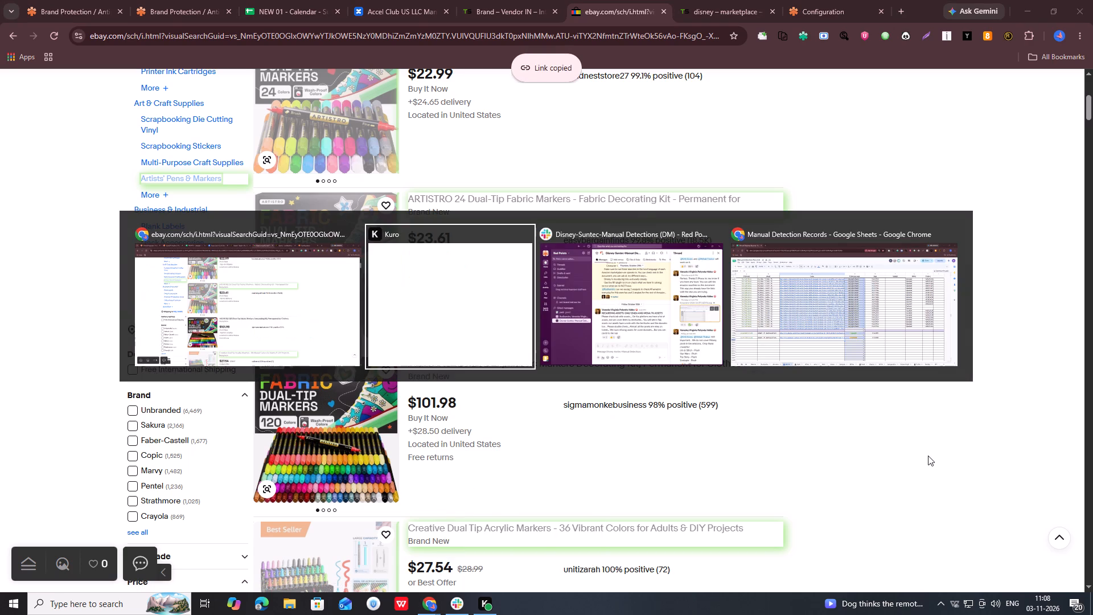
key("alt+Tab")
key("alt+Tab")
key("ctrl+v")
key("Down")
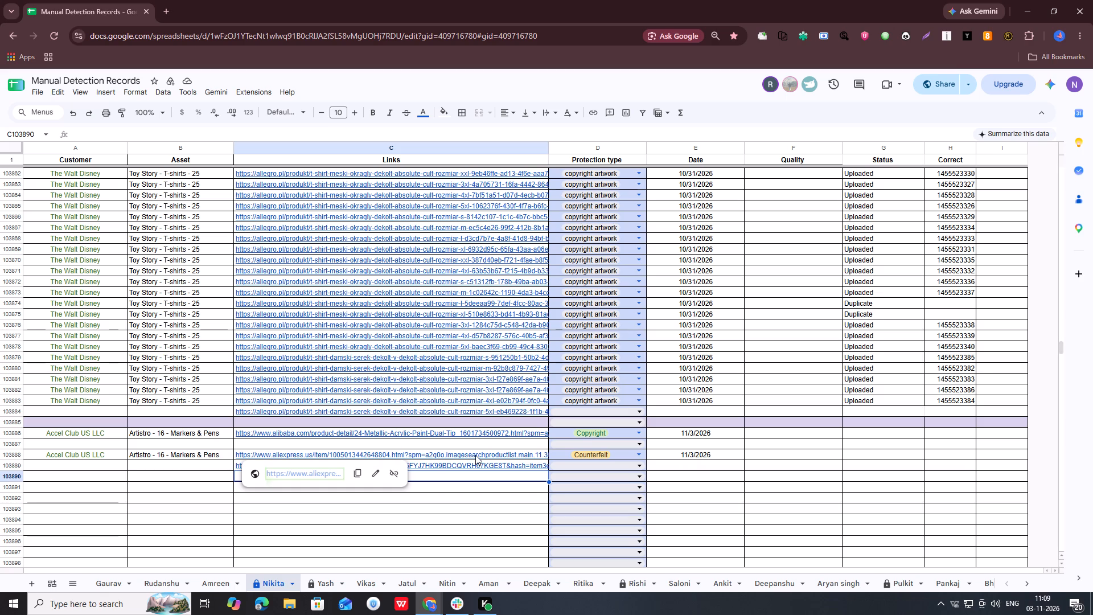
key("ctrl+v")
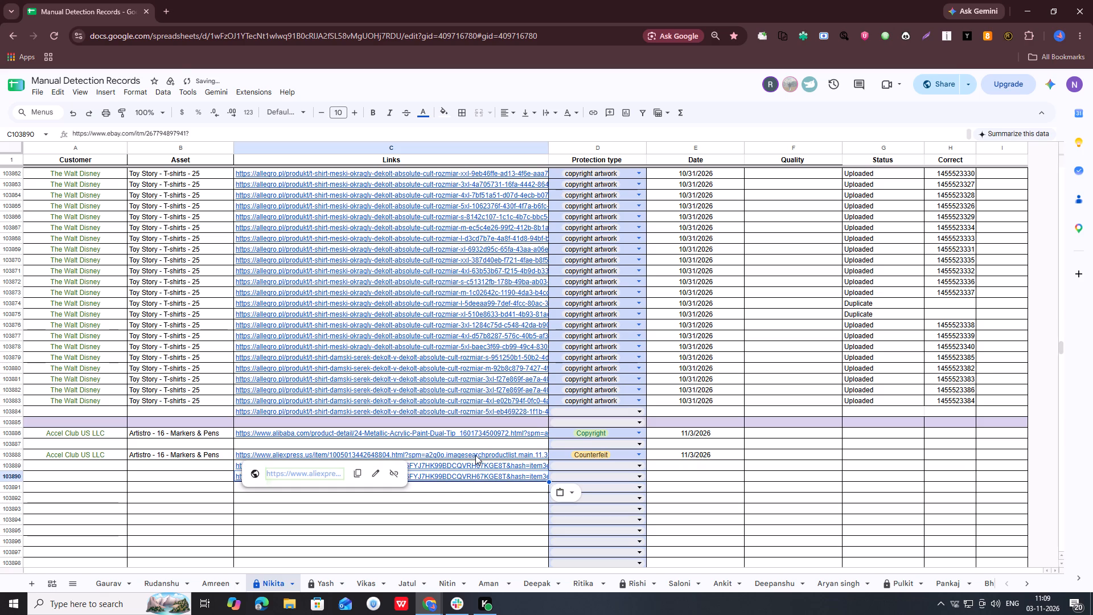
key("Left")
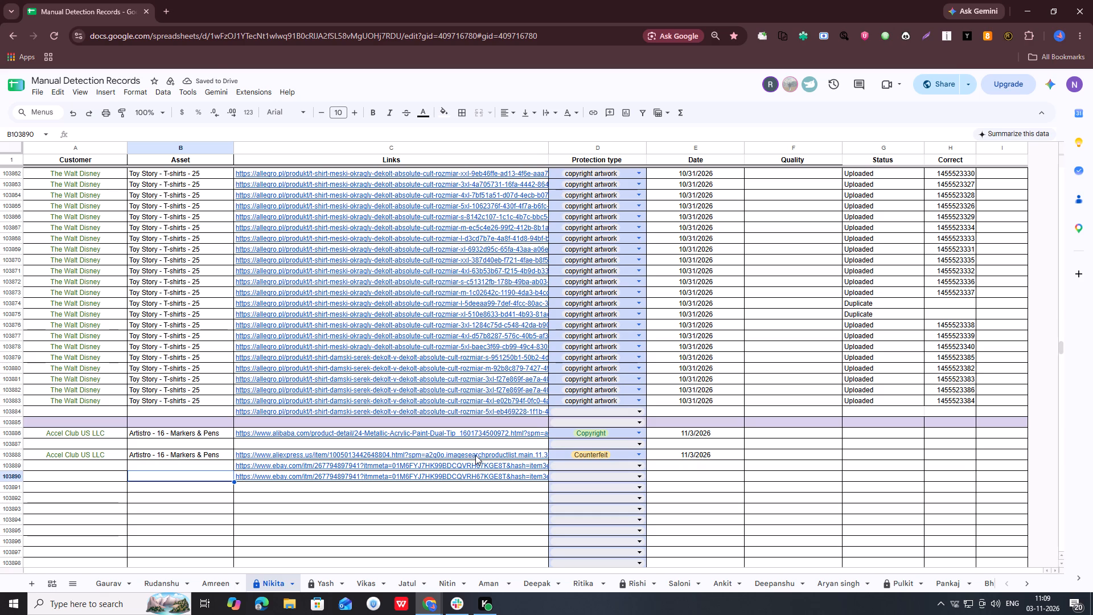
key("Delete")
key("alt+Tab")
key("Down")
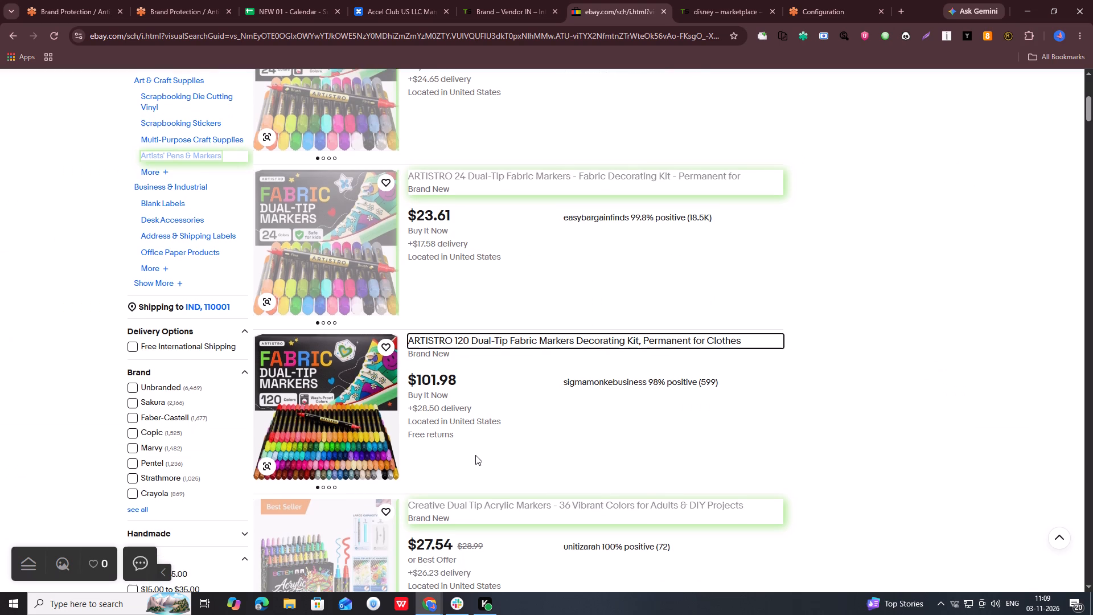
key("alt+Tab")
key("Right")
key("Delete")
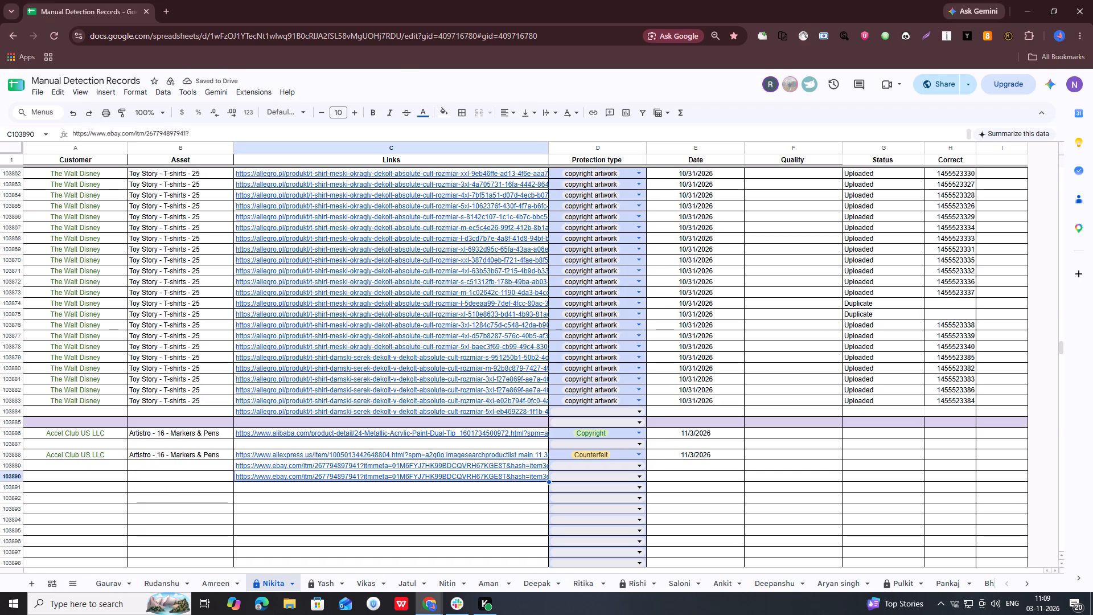
Return to the eBay results and examine more listings, checking the photos of the STABILO Painto and Metallic Dual-Tip Acrylic Paint Marker Pens sets.
key("alt+Tab")
key("Down")
scroll(475, 455, "down", 5)
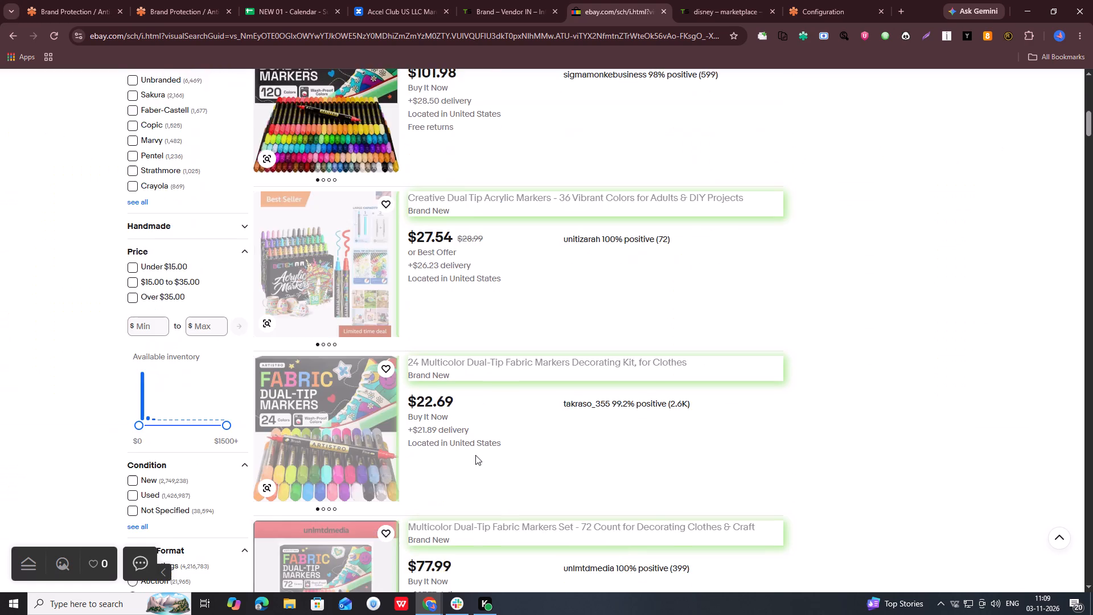
scroll(475, 455, "down", 16)
scroll(475, 455, "down", 6)
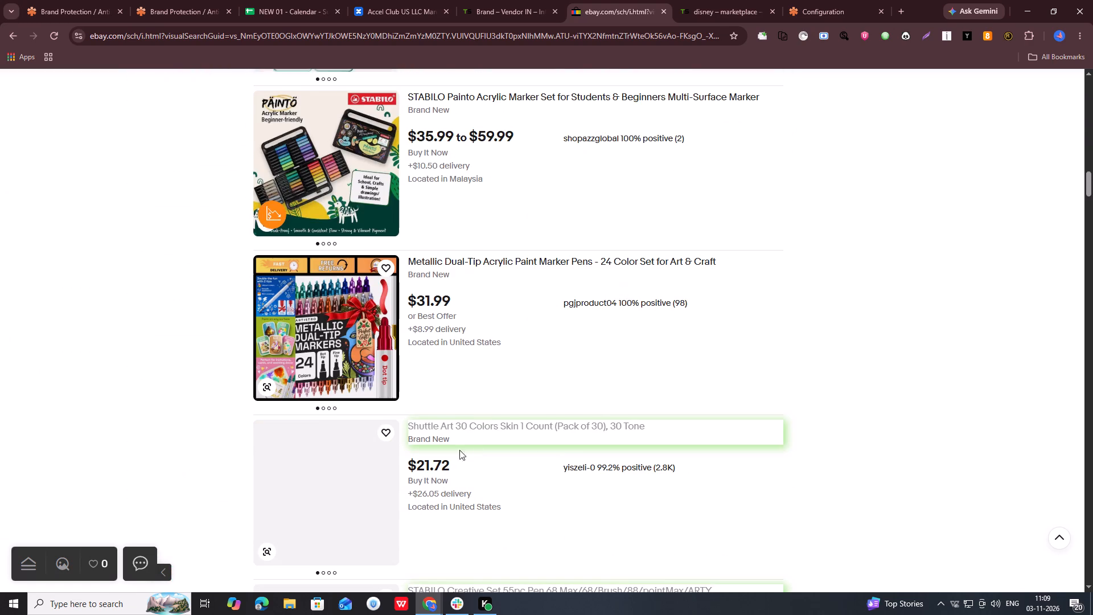
scroll(439, 448, "up", 3)
left_click(381, 338)
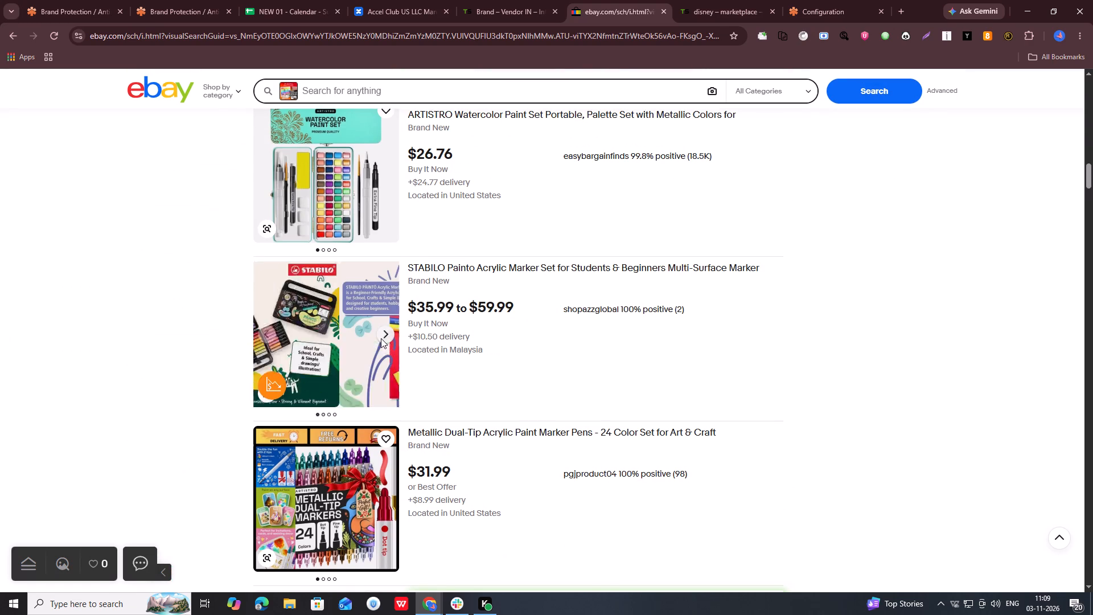
left_click(381, 338)
scroll(381, 338, "down", 5)
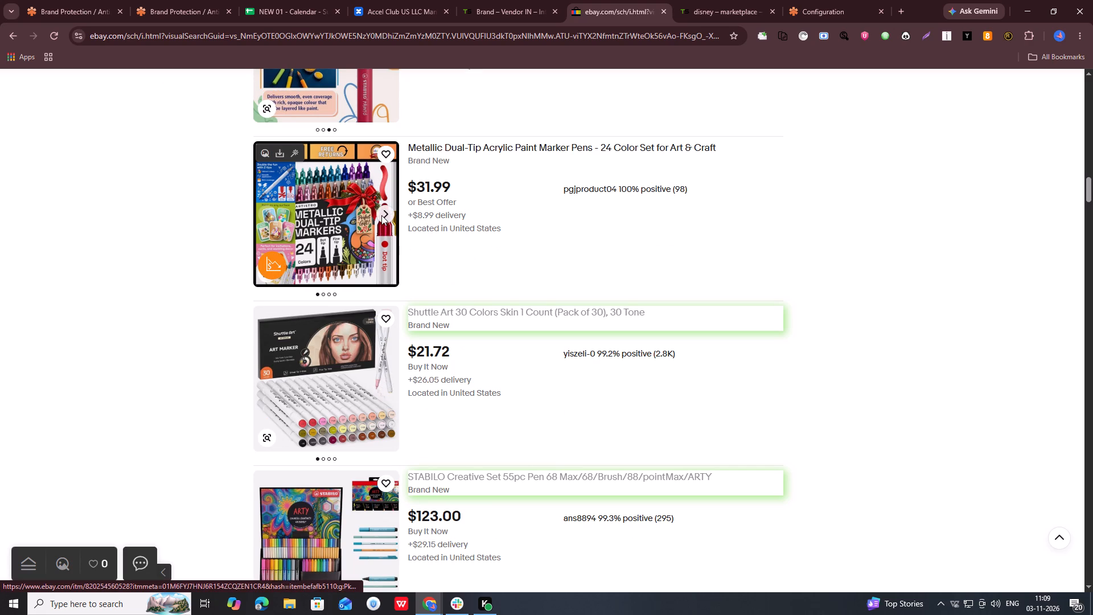
left_click(381, 215)
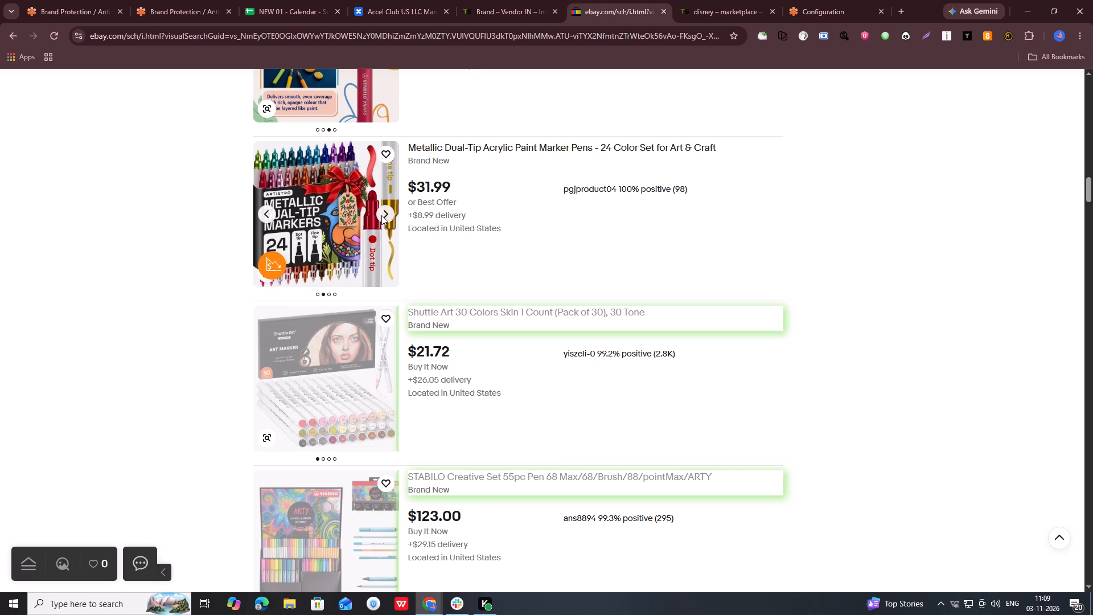
left_click(381, 215)
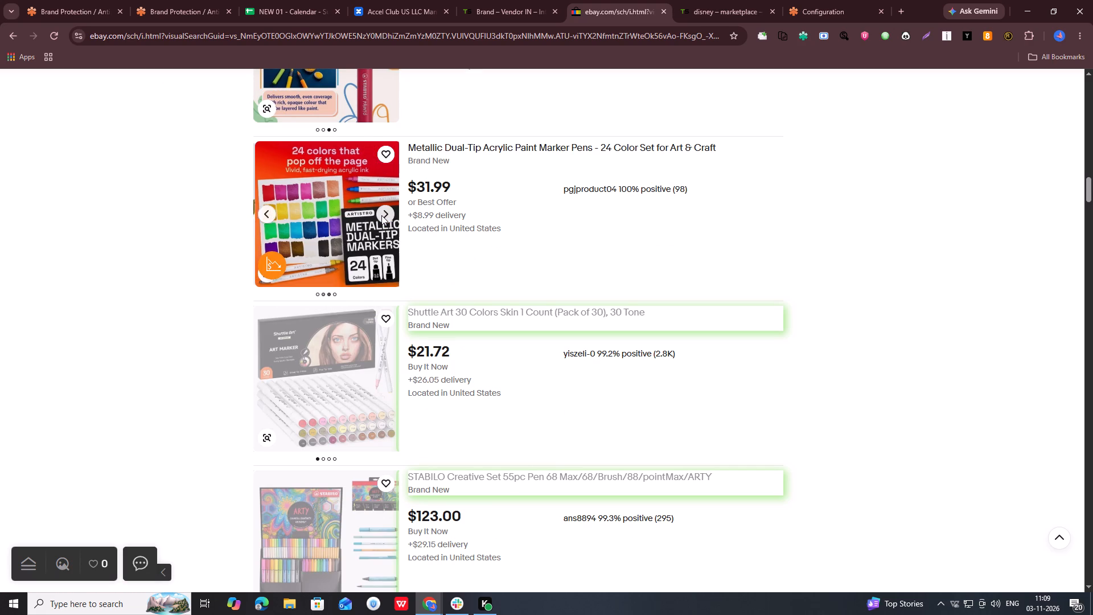
Copy the "Metallic Dual-Tip Acrylic Paint Marker Pens - 24 Color Set" listing's link into the Links column at row 103890 of Manual Detection Records.
right_click(503, 150)
left_click(548, 264)
scroll(606, 384, "up", 2)
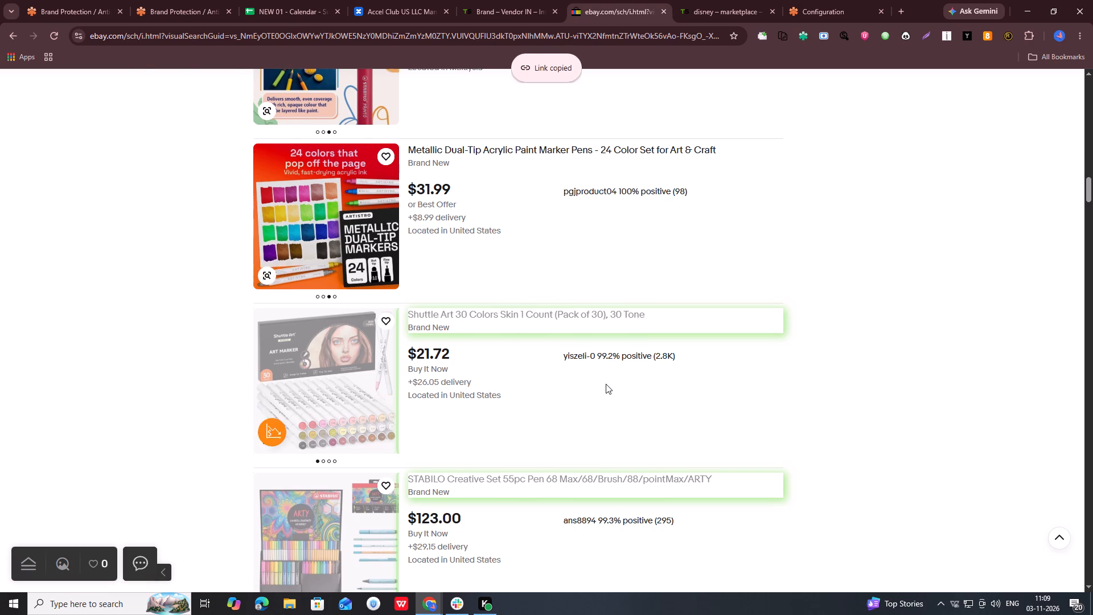
scroll(606, 384, "up", 20)
scroll(606, 384, "up", 5)
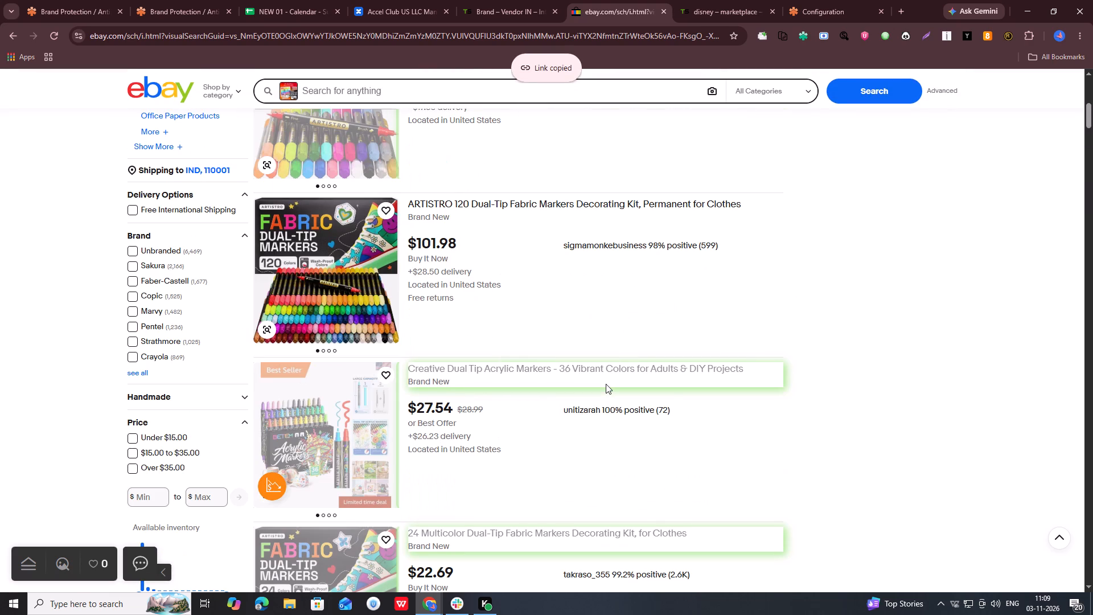
scroll(606, 384, "down", 9)
key("alt+Tab")
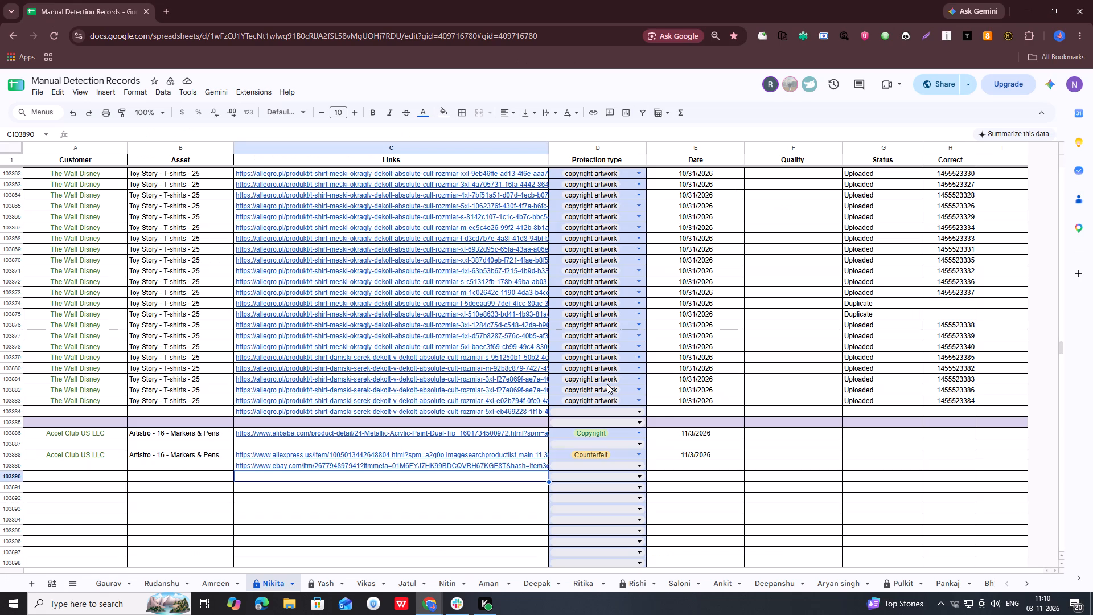
key("ctrl+v")
key("Down")
Return to the eBay results and check photos of the 72-count Sharpie, Crayola Sketch & Detail and 36-count dual-tip fiber marker listings for Artistro matches.
key("alt+Tab")
key("Down")
scroll(648, 401, "down", 18)
scroll(642, 402, "down", 6)
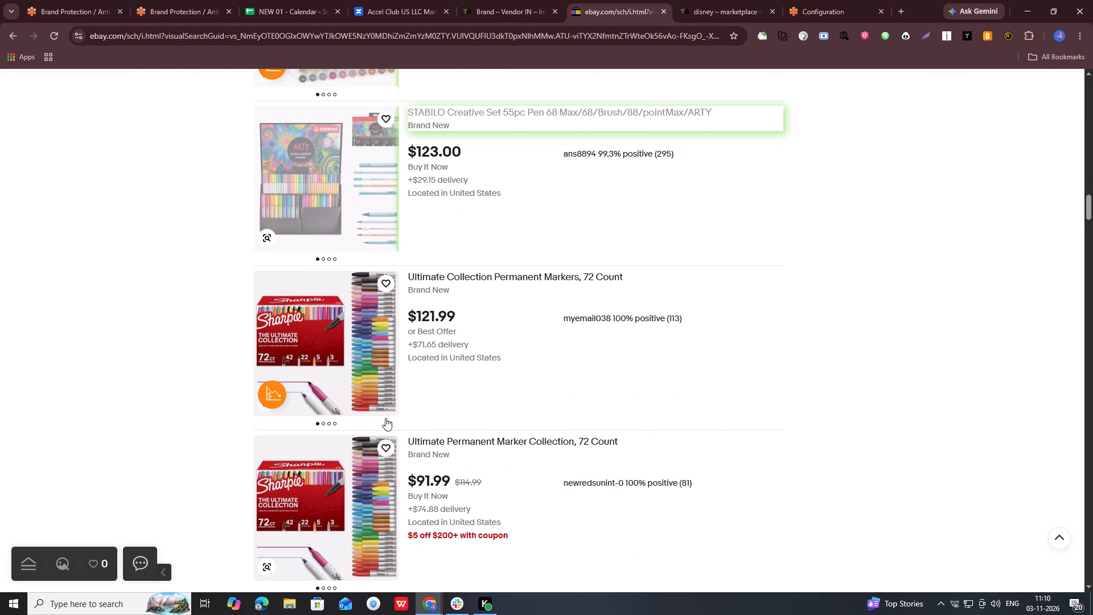
left_click(387, 338)
scroll(486, 521, "down", 5)
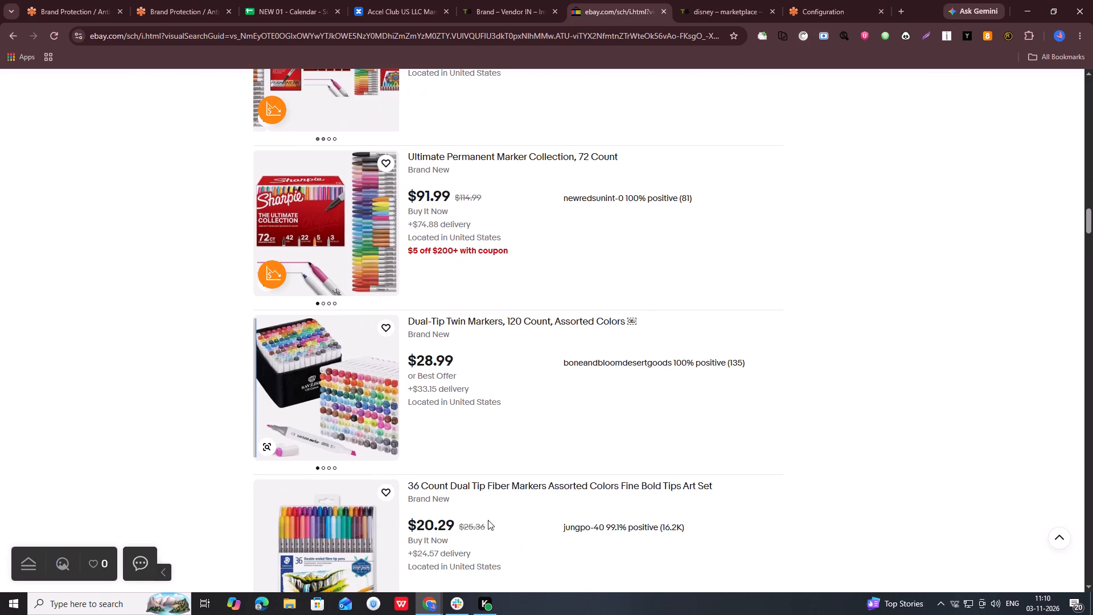
scroll(426, 483, "down", 7)
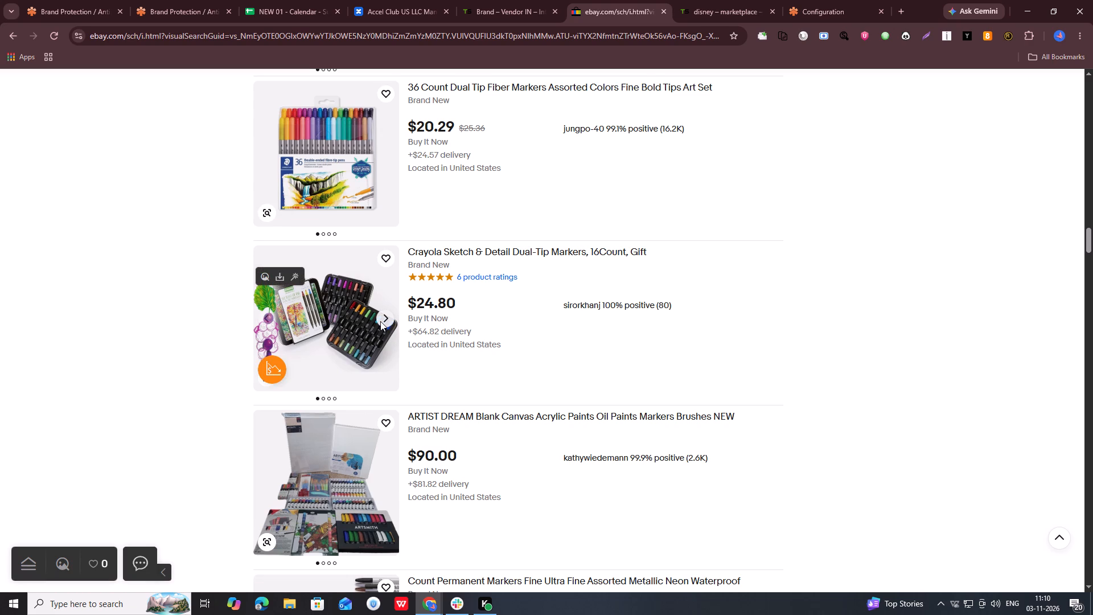
left_click(380, 321)
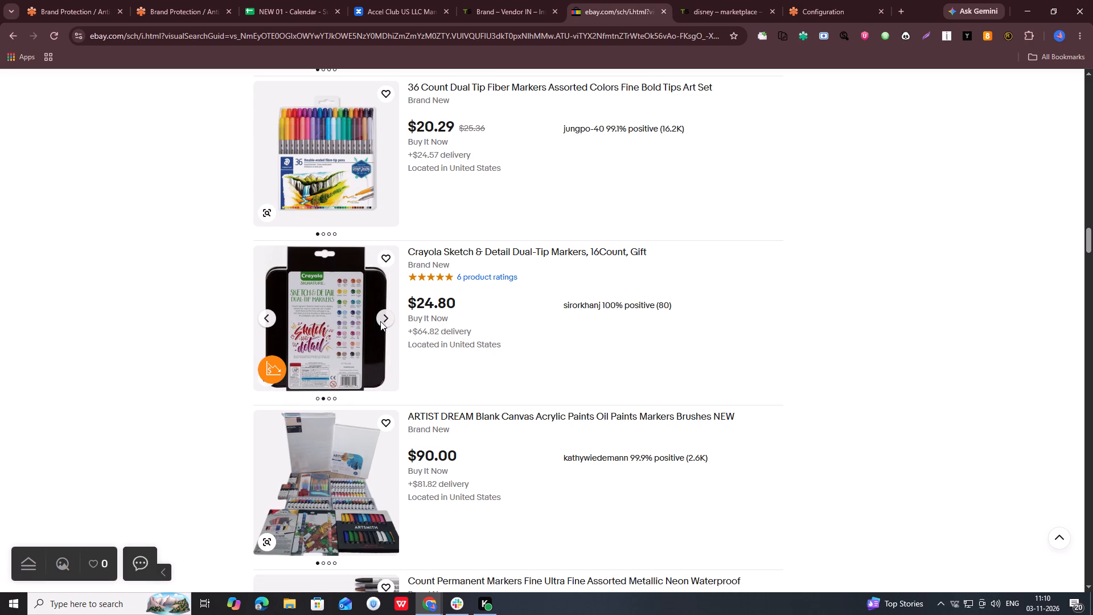
left_click(380, 321)
left_click(380, 321)
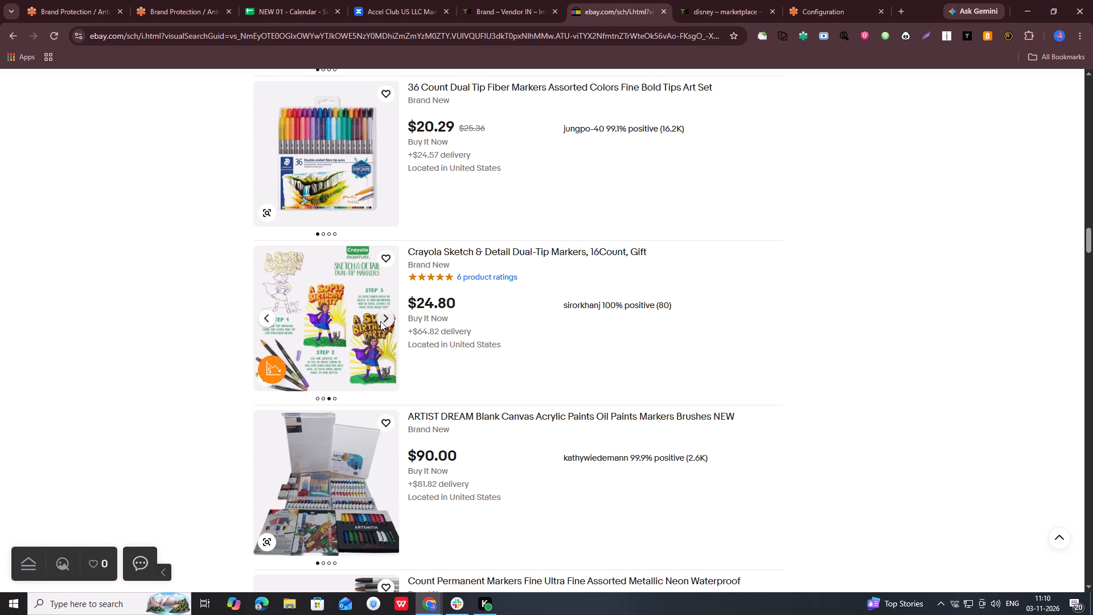
left_click(385, 149)
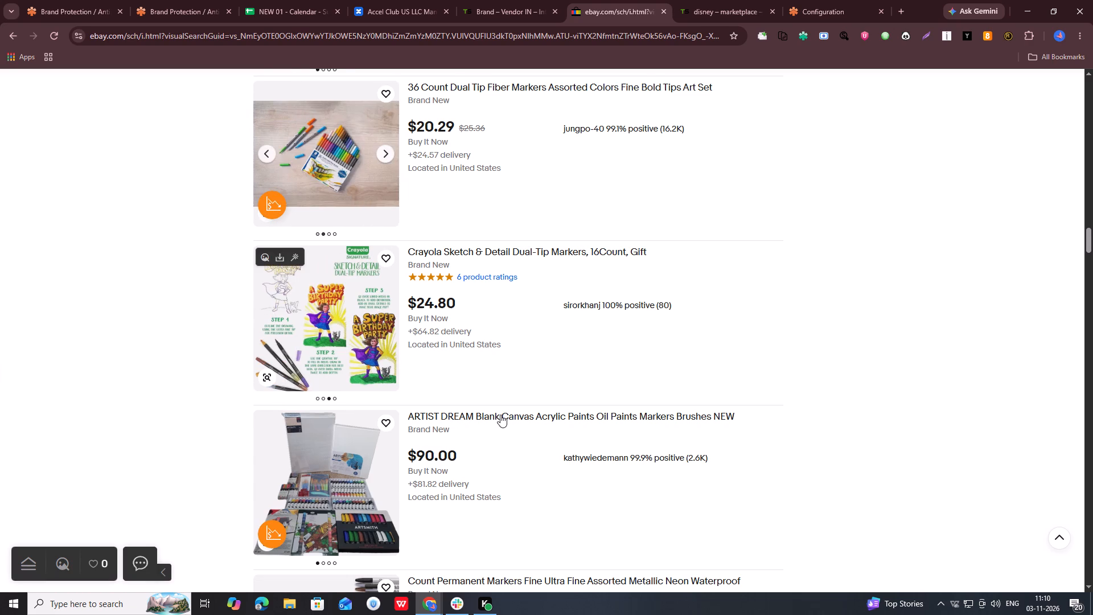
Examine the remaining listings on the first page of eBay image-search results for possible Artistro marker copies.
scroll(500, 415, "down", 4)
scroll(408, 393, "down", 6)
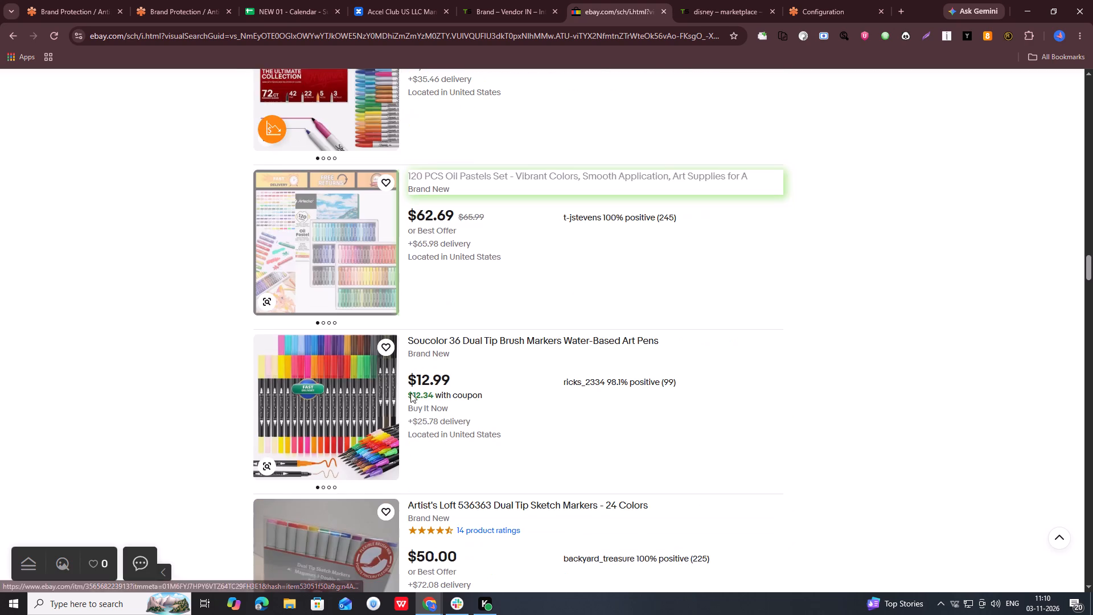
scroll(410, 393, "up", 5)
scroll(419, 421, "down", 6)
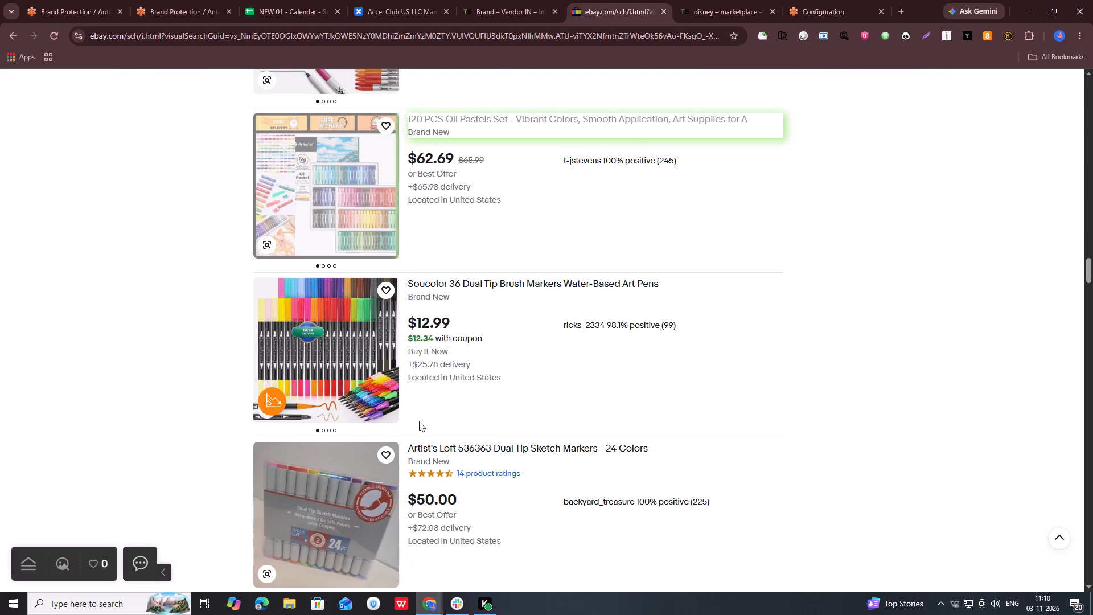
scroll(419, 421, "down", 7)
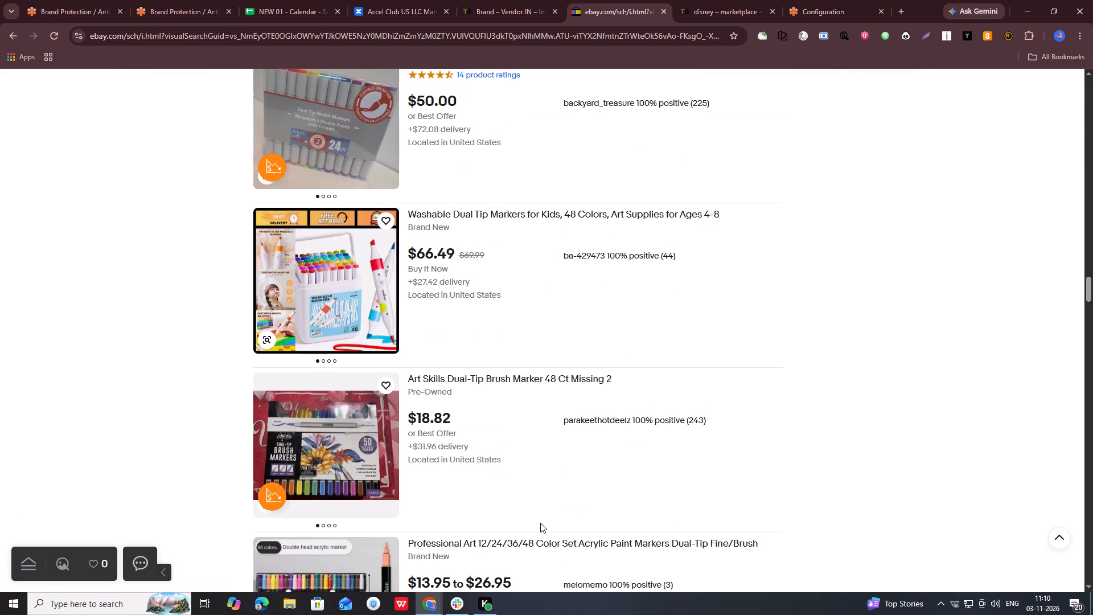
scroll(540, 522, "down", 12)
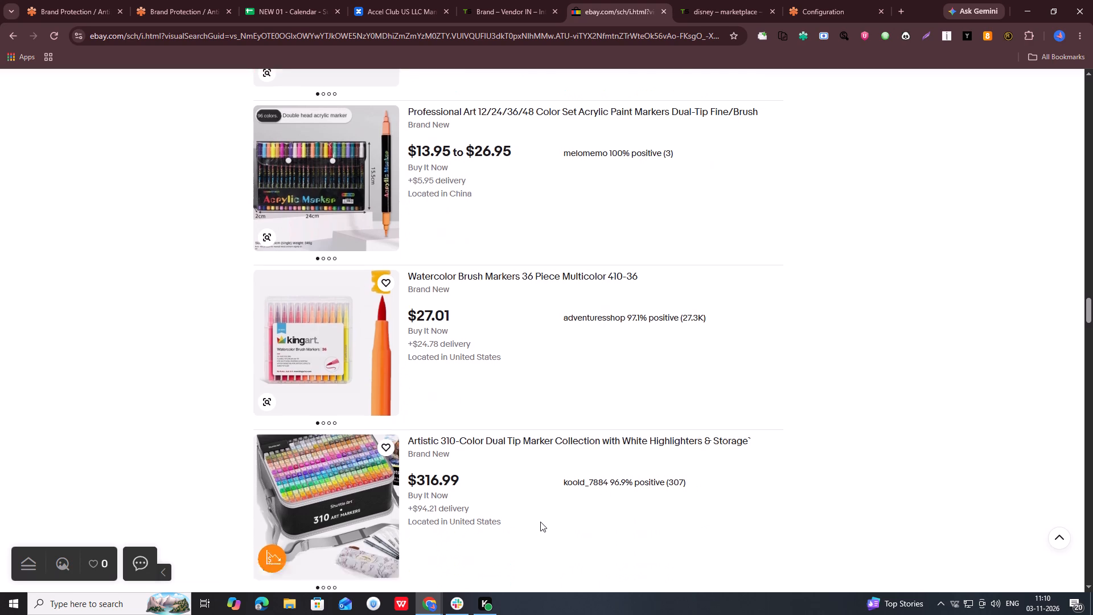
scroll(540, 511, "down", 6)
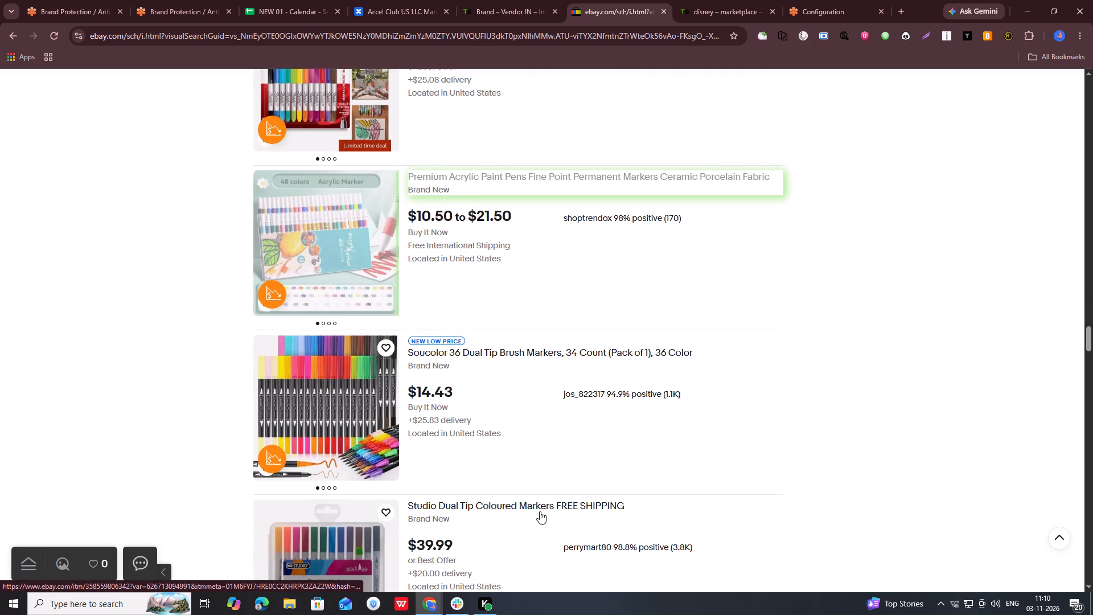
scroll(540, 511, "down", 6)
scroll(473, 510, "down", 7)
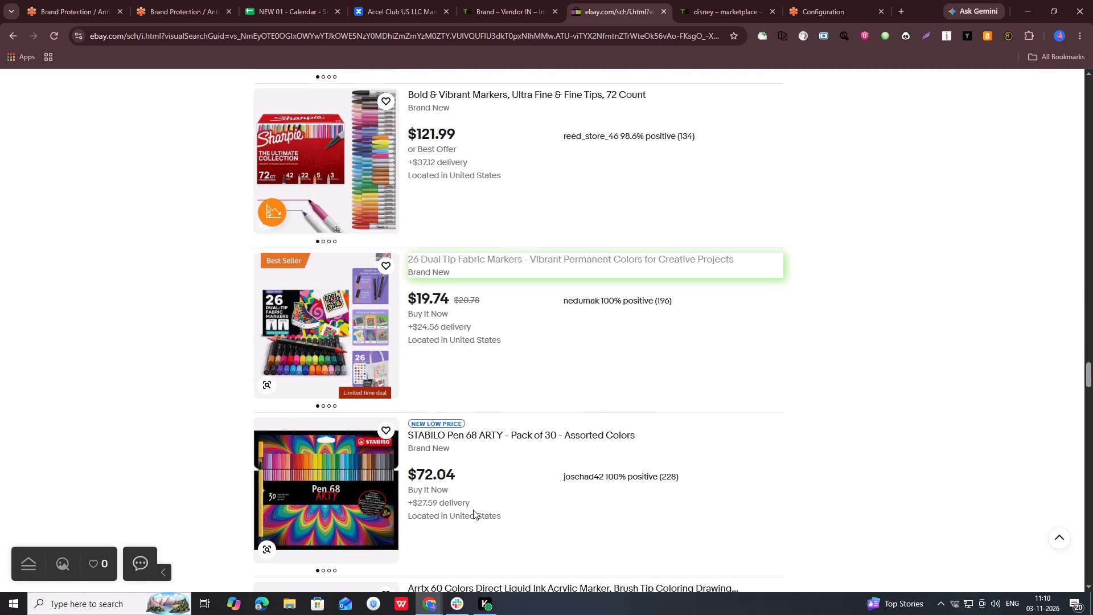
scroll(473, 510, "down", 5)
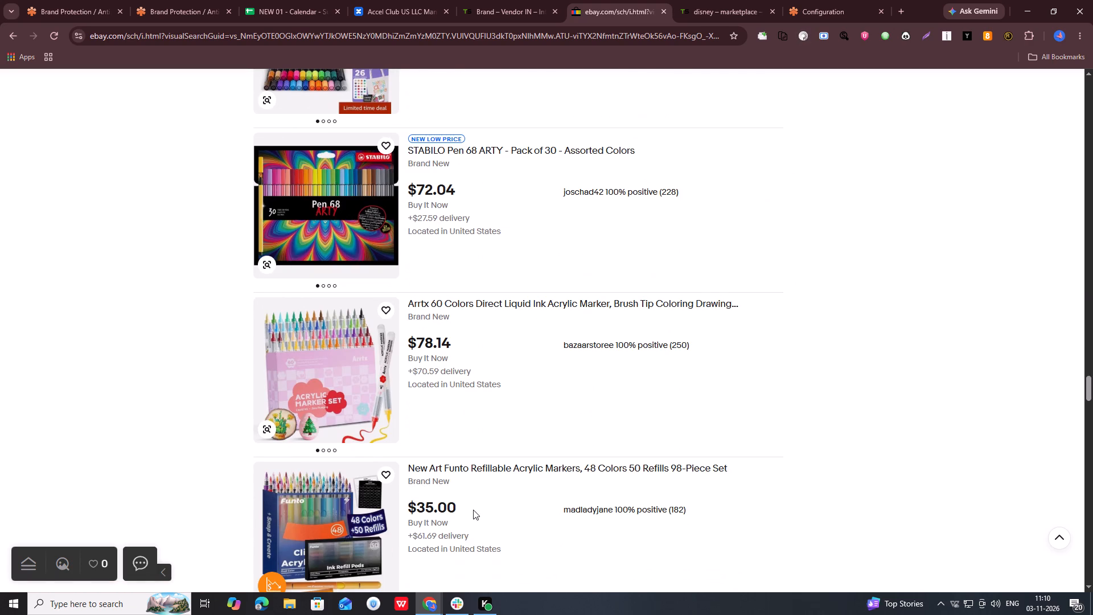
scroll(380, 487, "down", 11)
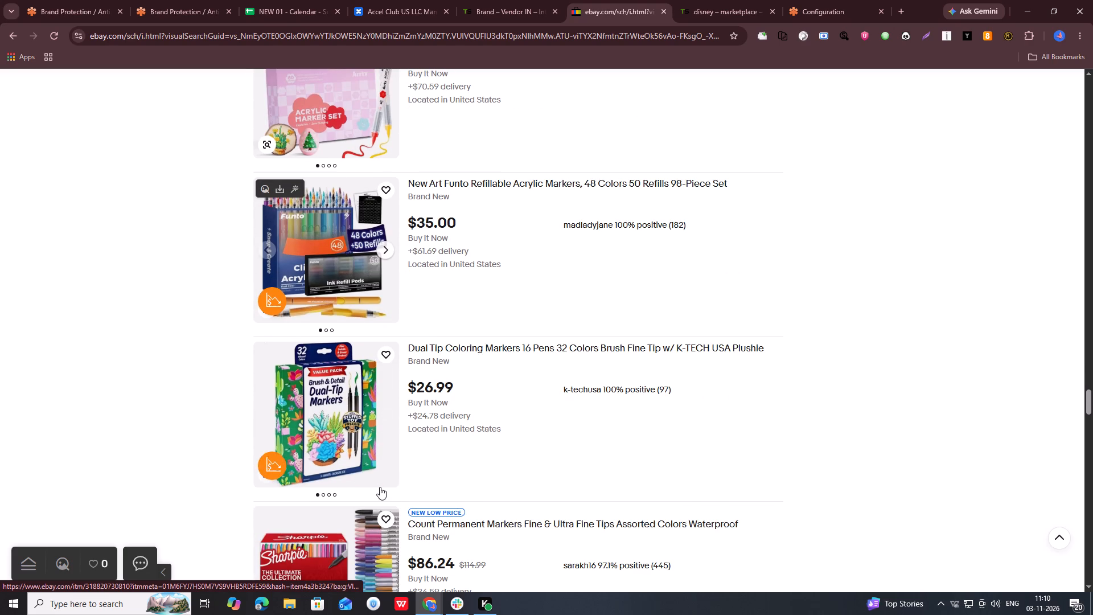
scroll(501, 482, "down", 6)
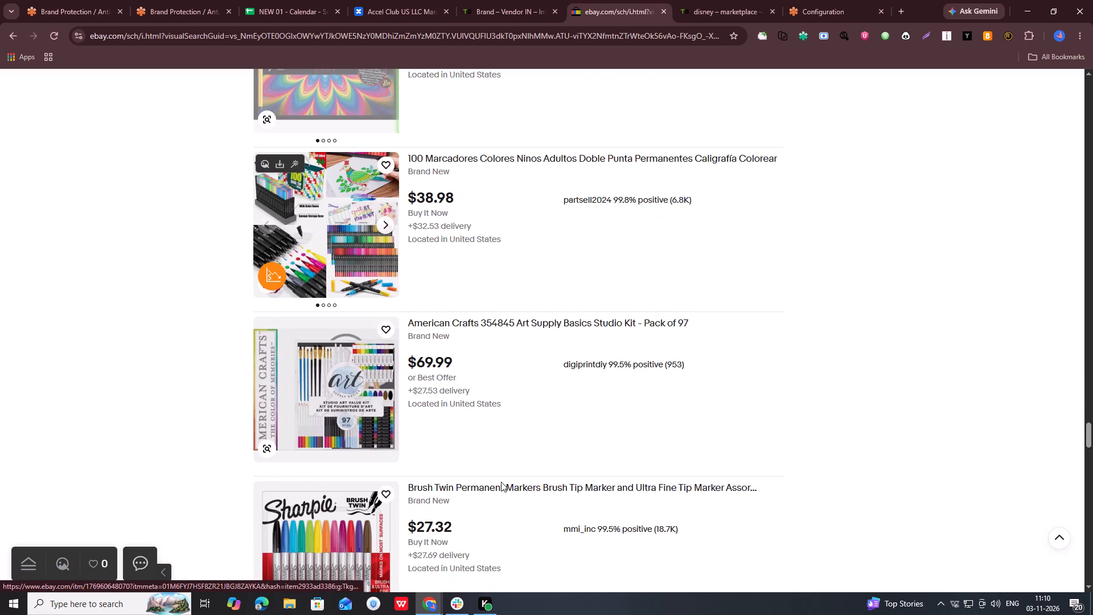
scroll(501, 482, "down", 6)
scroll(685, 466, "down", 7)
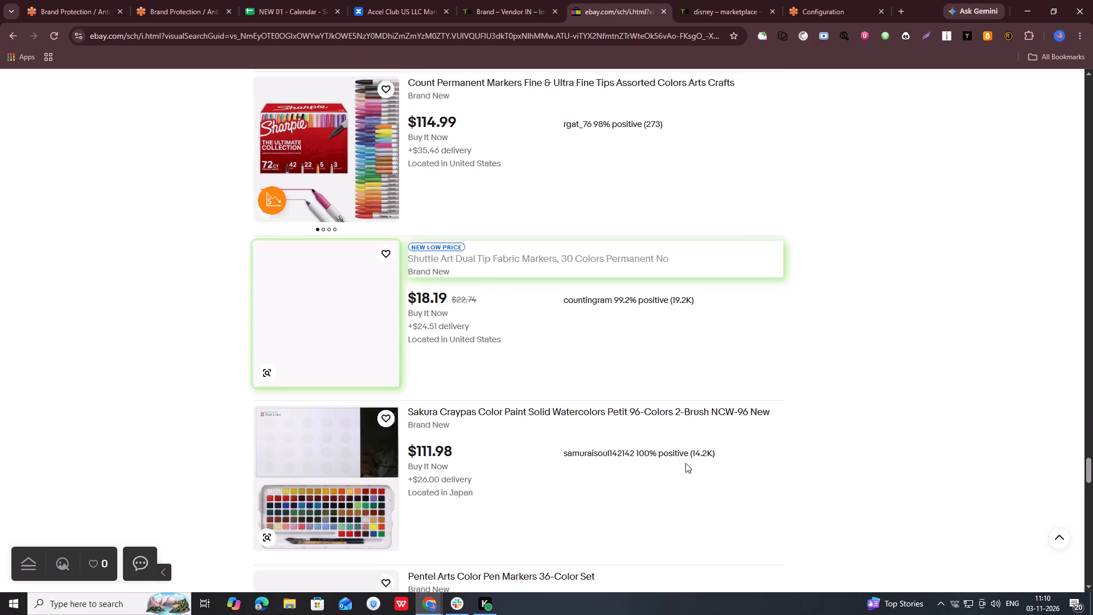
scroll(564, 371, "down", 5)
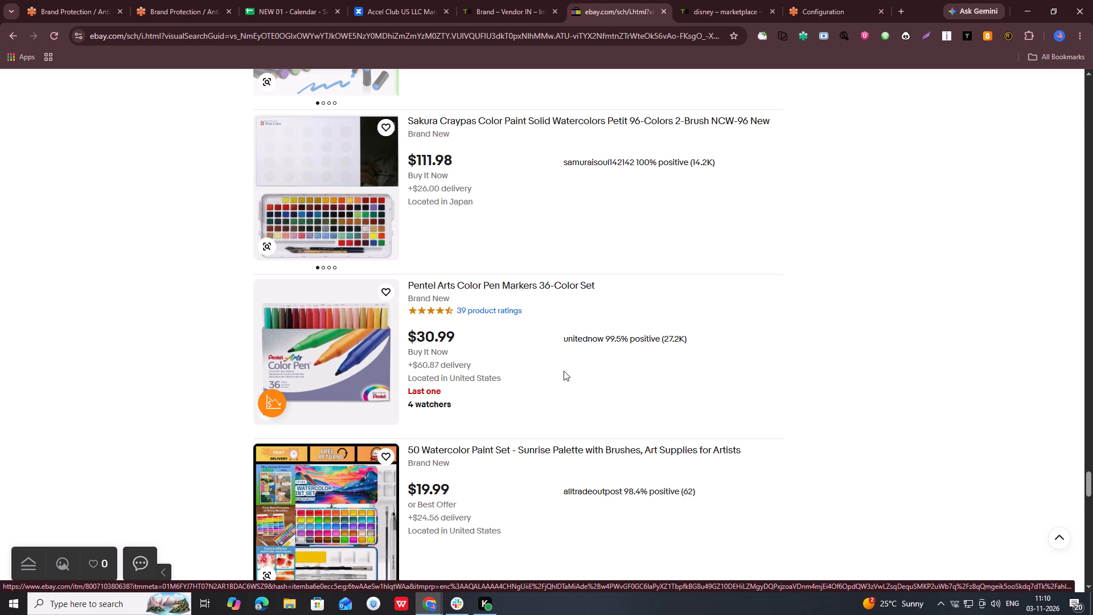
scroll(568, 372, "down", 7)
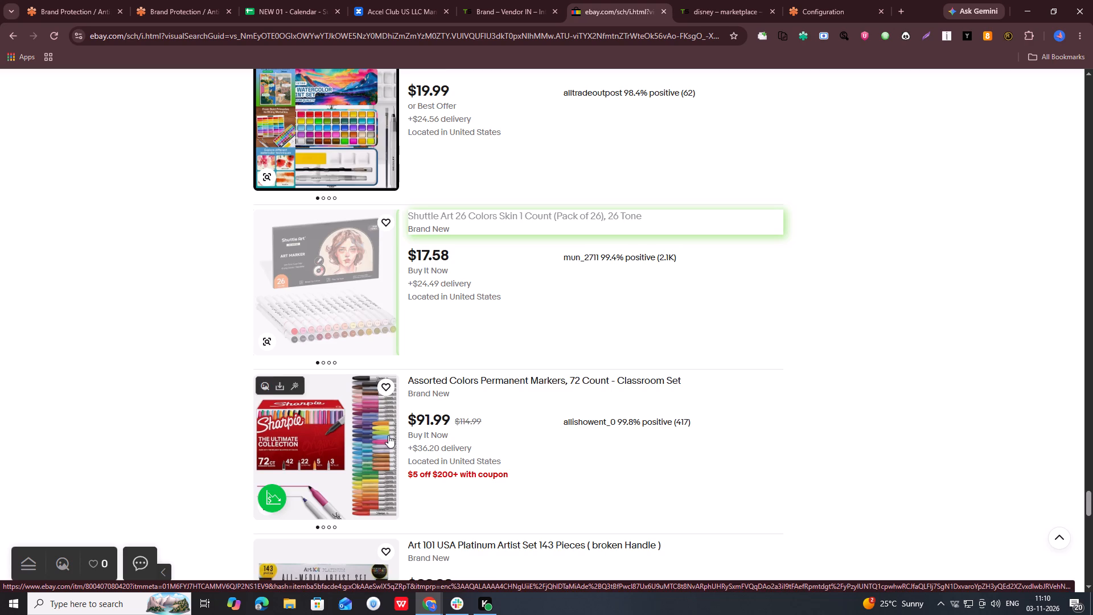
scroll(745, 394, "down", 12)
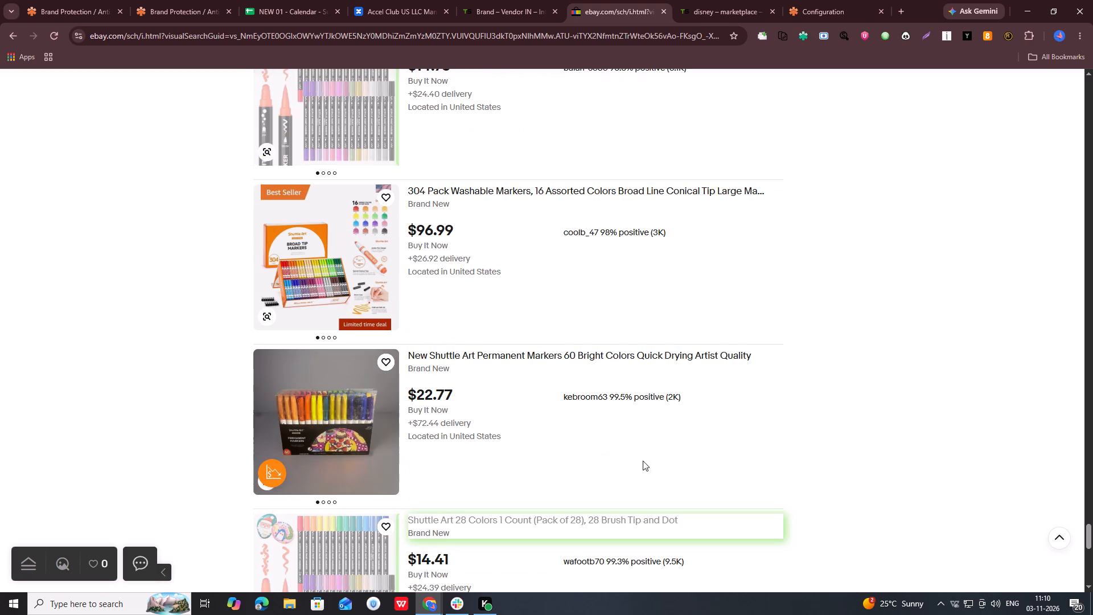
scroll(600, 394, "down", 7)
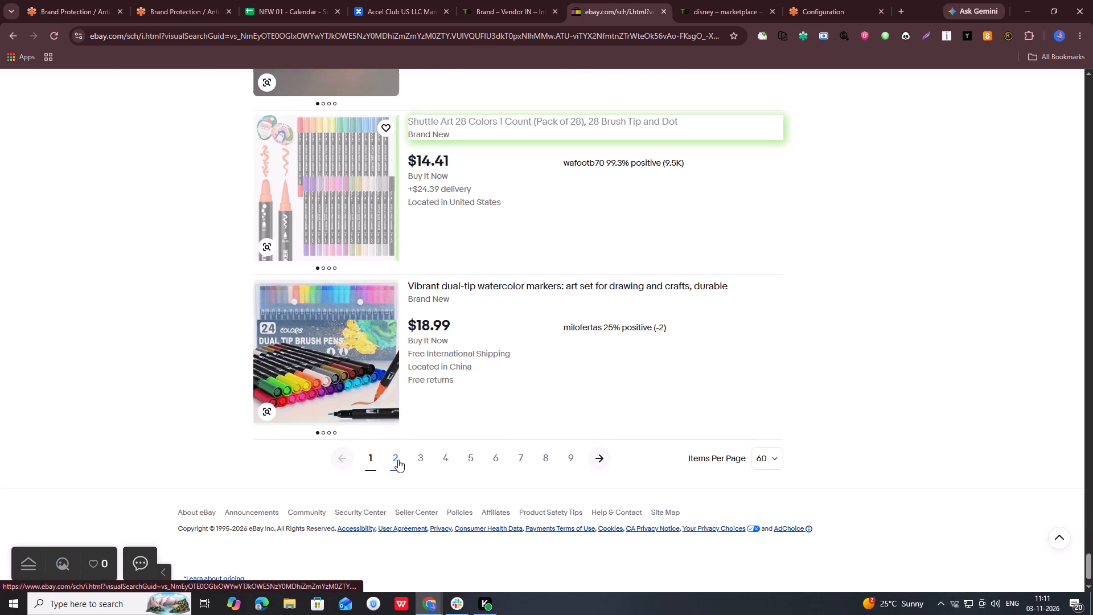
Open page 2 of the eBay results and examine its marker and art-set listings for Artistro matches.
left_click(398, 460)
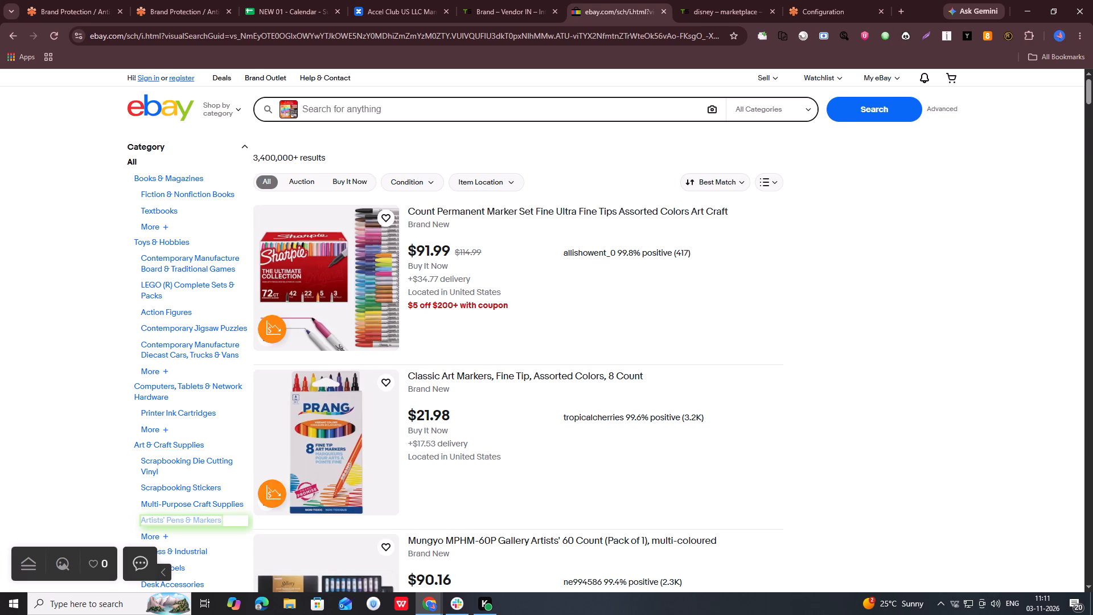
scroll(623, 400, "down", 11)
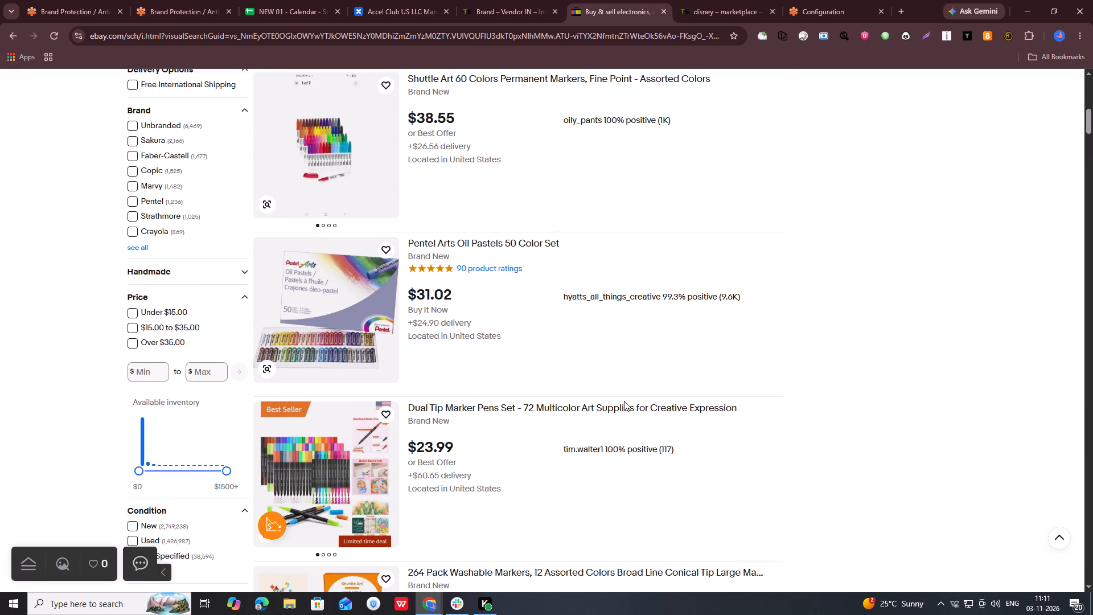
scroll(658, 392, "down", 5)
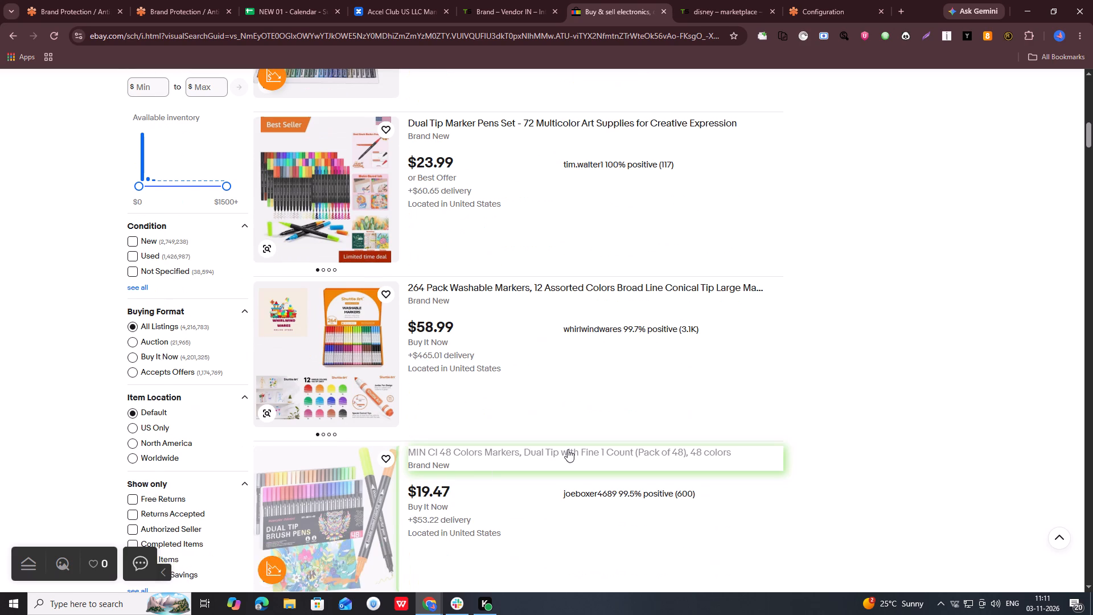
scroll(568, 449, "down", 12)
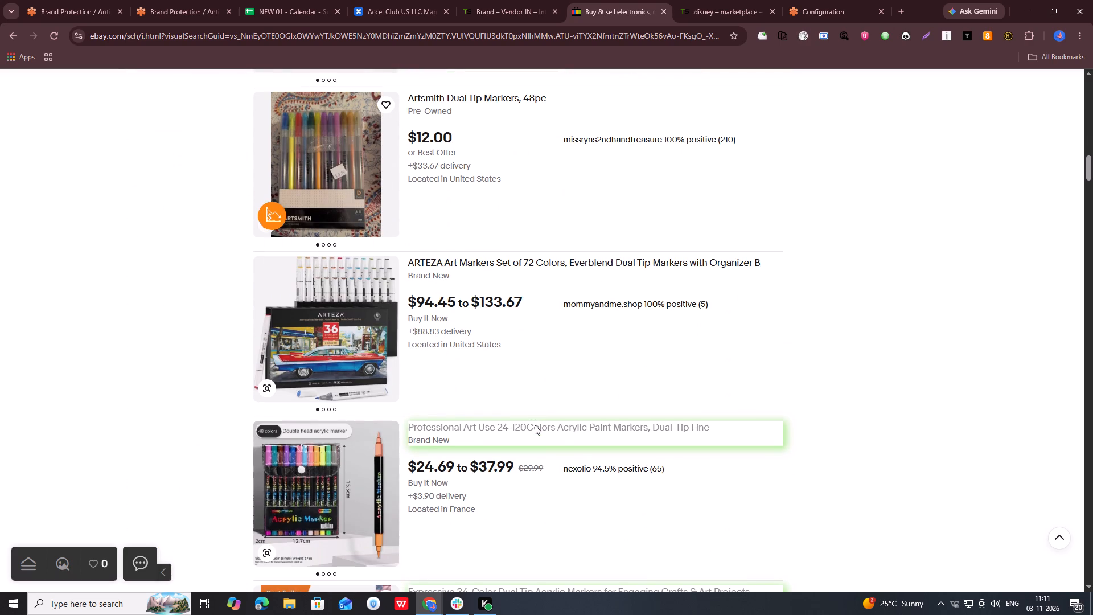
scroll(535, 425, "down", 5)
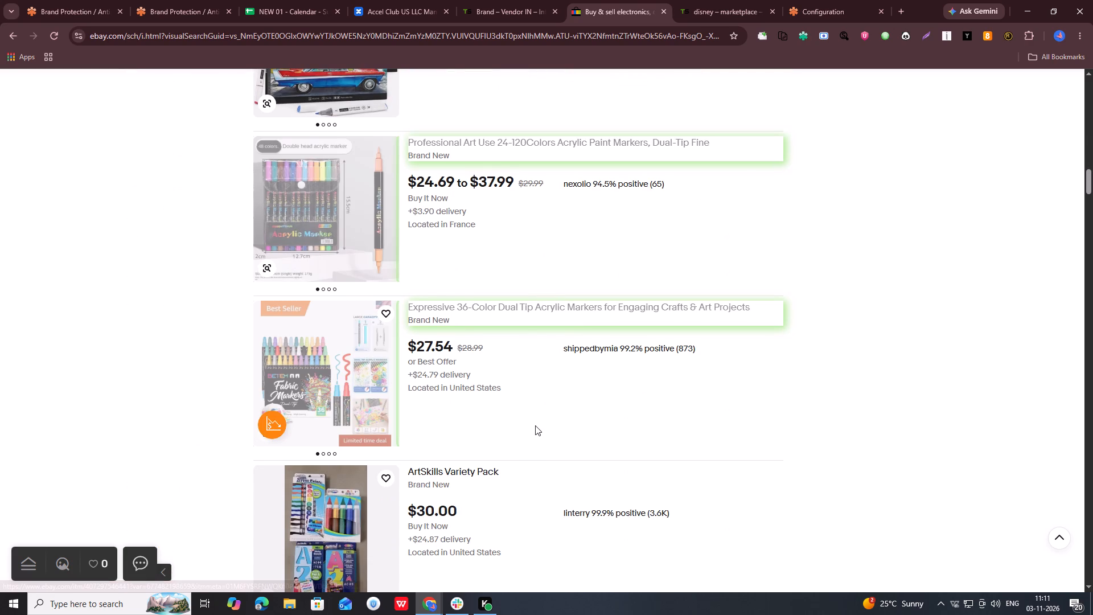
scroll(535, 425, "down", 11)
scroll(503, 469, "down", 6)
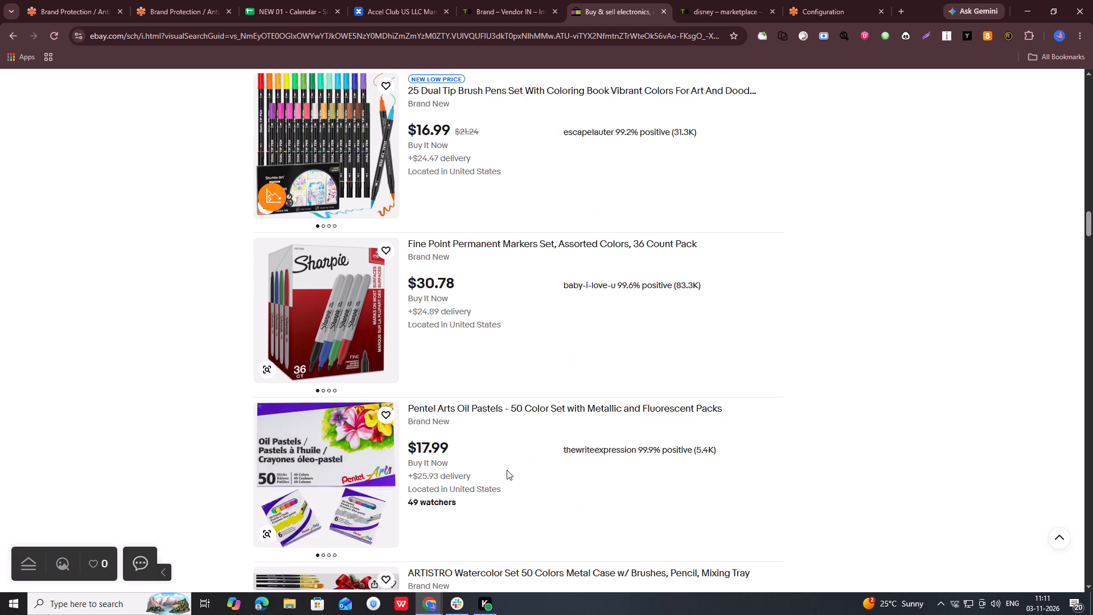
Check the photos of the "ARTISTRO Watercolor Set 50 Colors Metal Case" listing.
scroll(507, 470, "down", 6)
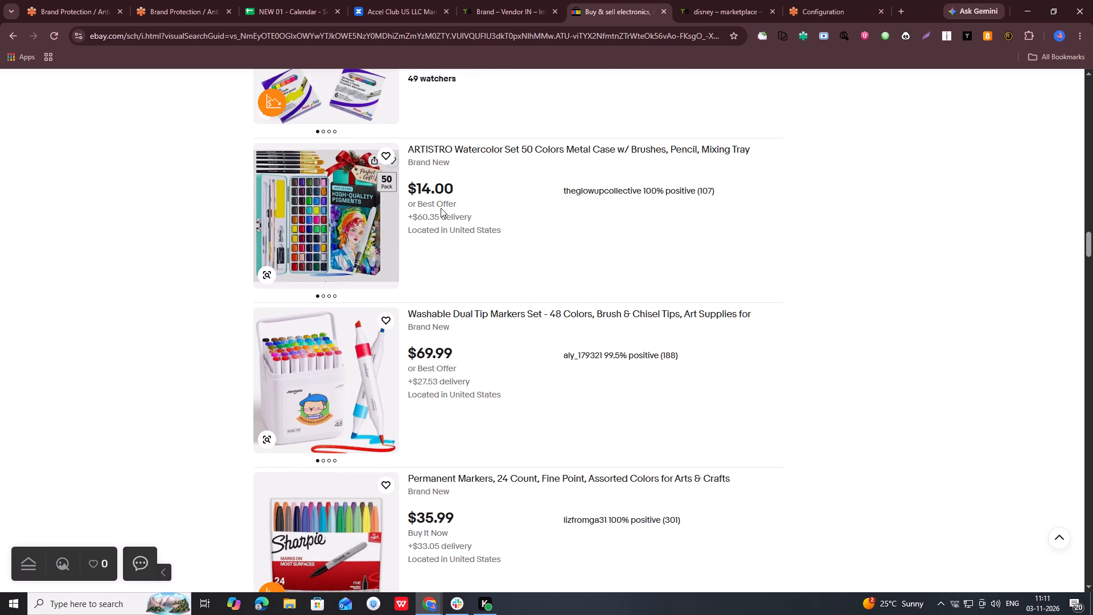
left_click(382, 218)
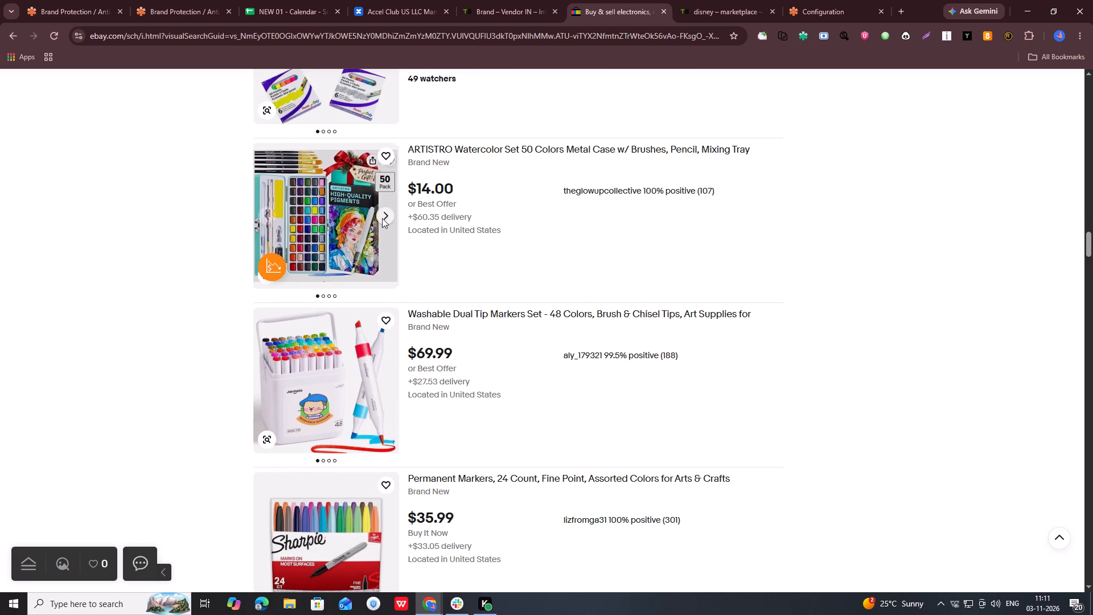
left_click(382, 218)
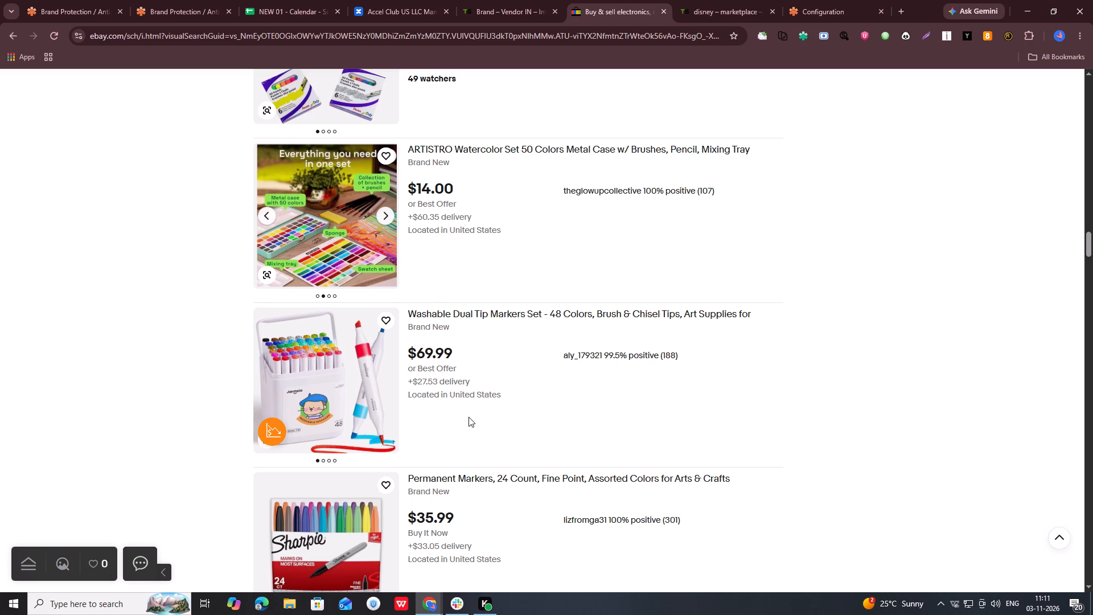
Examine the remaining listings on page 2 of the eBay image-search results for possible Artistro marker copies.
scroll(469, 417, "down", 6)
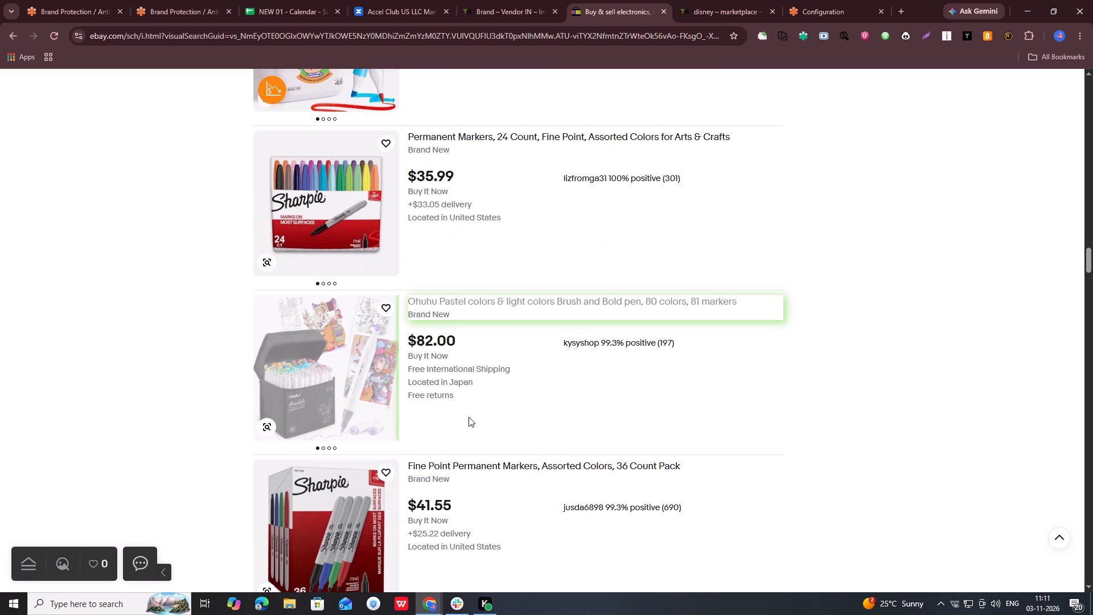
scroll(584, 460, "down", 13)
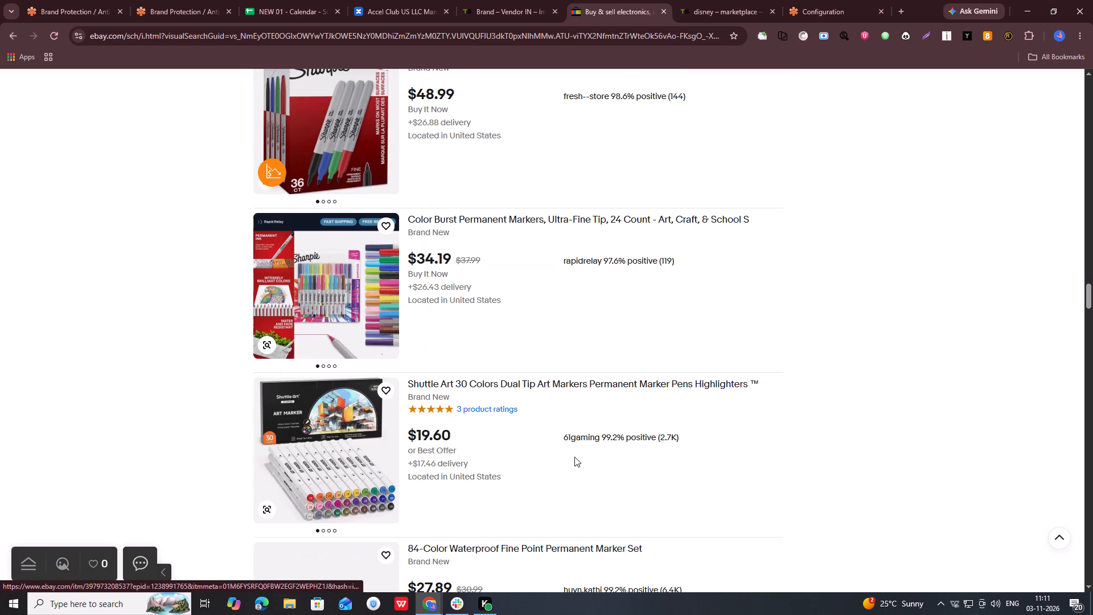
scroll(454, 466, "down", 6)
scroll(574, 429, "down", 5)
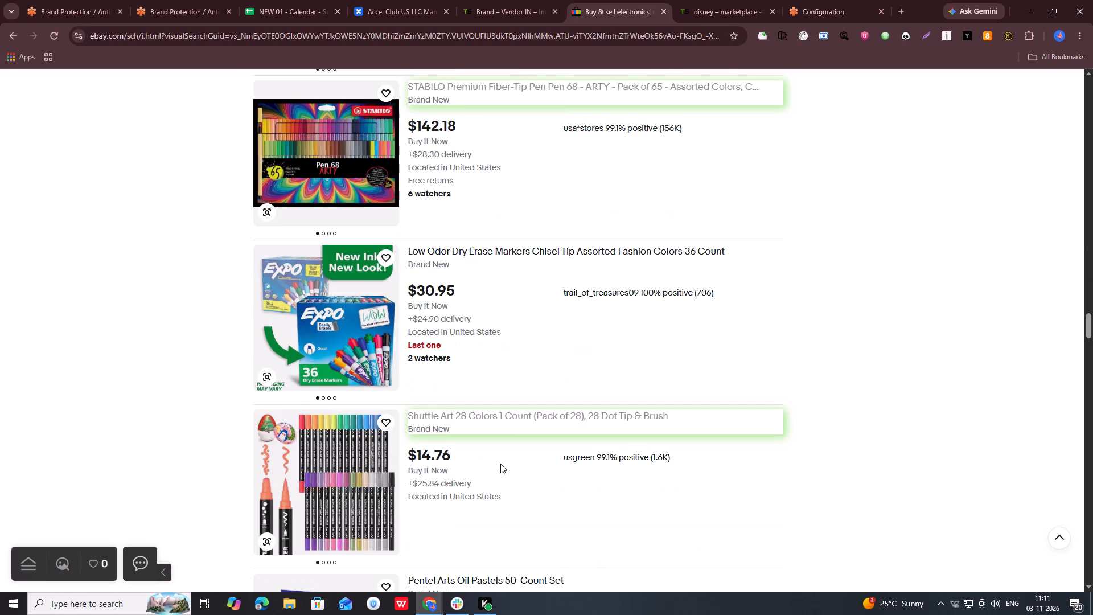
scroll(502, 462, "down", 7)
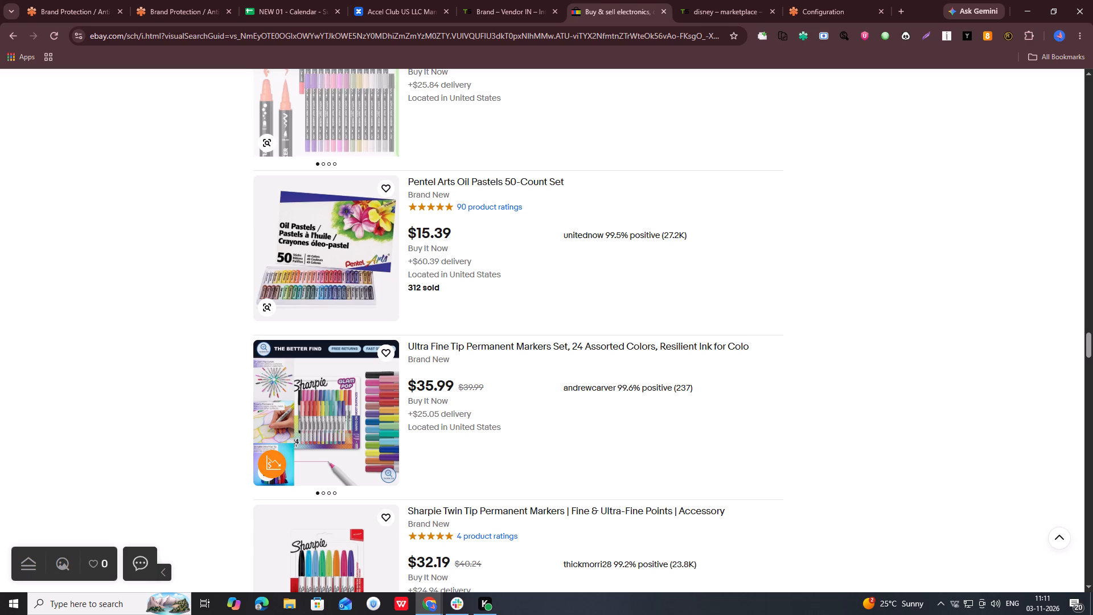
scroll(483, 428, "down", 11)
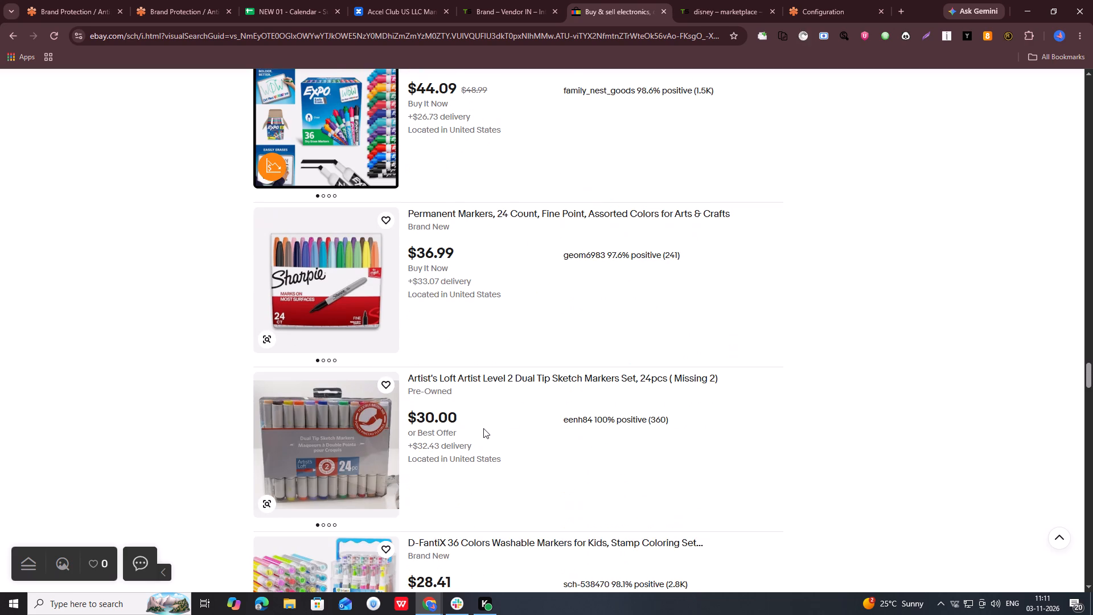
scroll(483, 428, "down", 6)
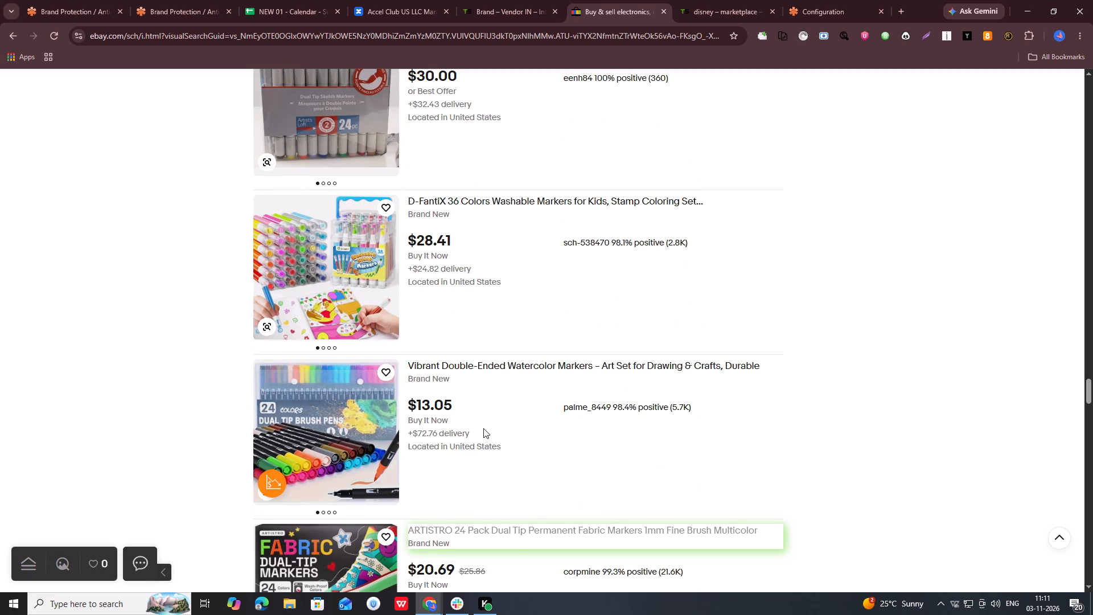
scroll(474, 413, "down", 11)
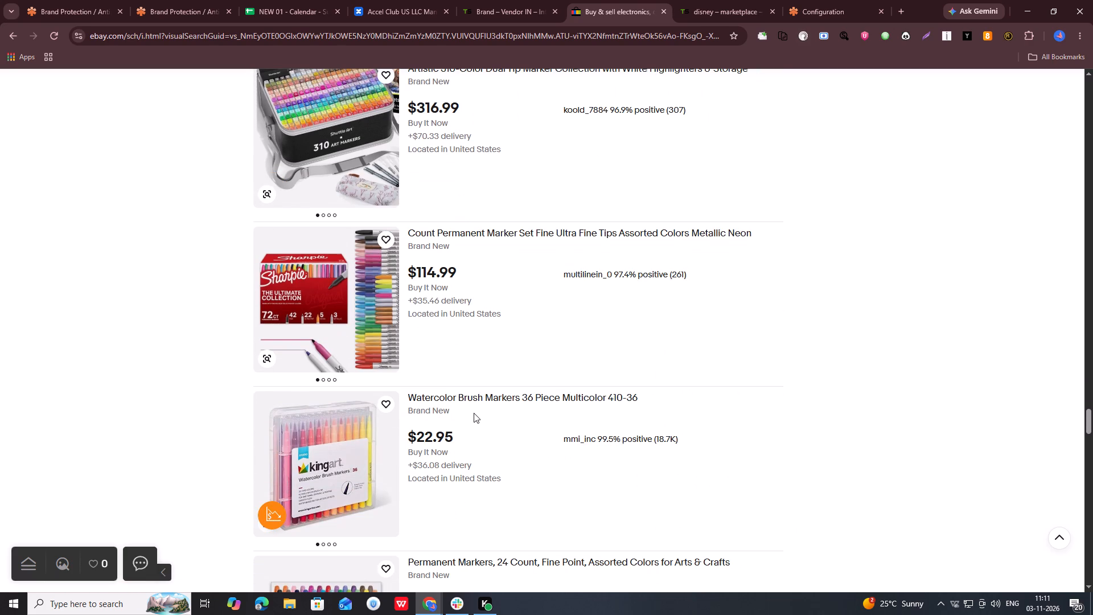
scroll(474, 413, "down", 6)
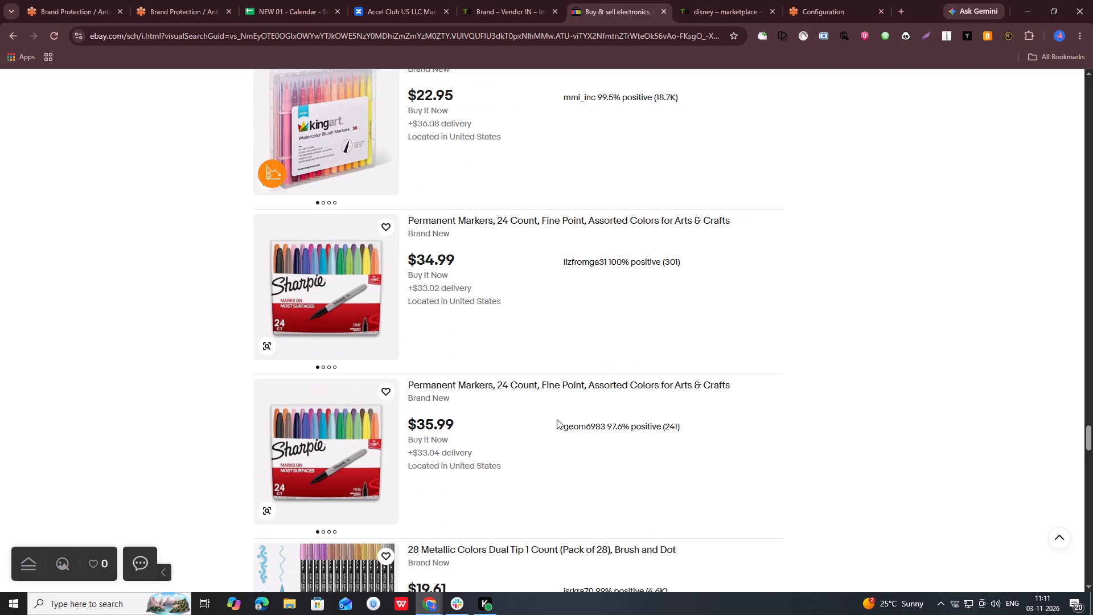
scroll(576, 418, "down", 5)
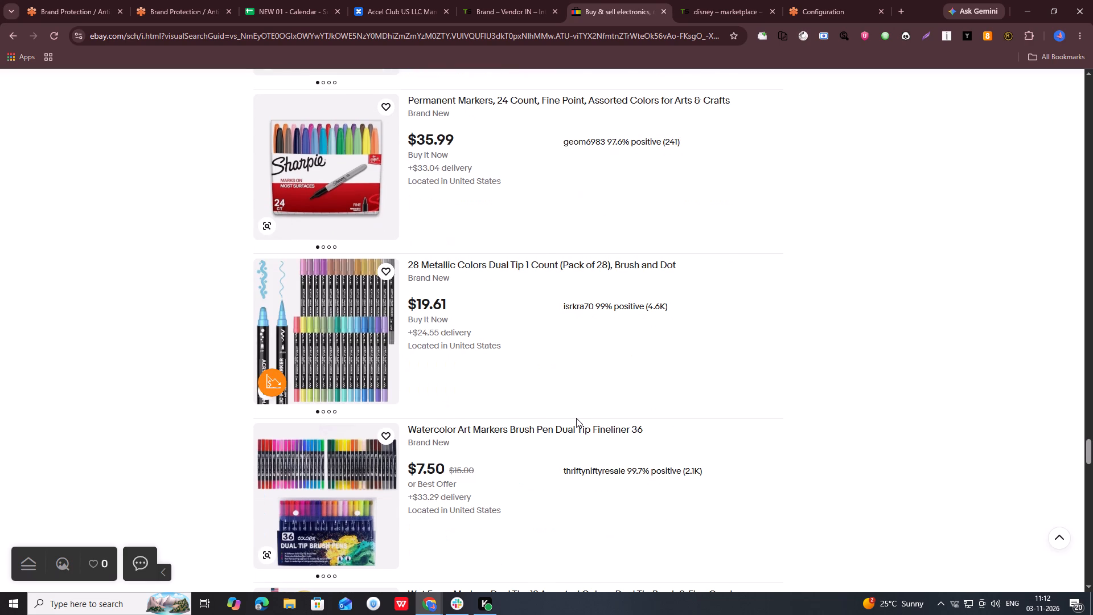
scroll(576, 418, "down", 6)
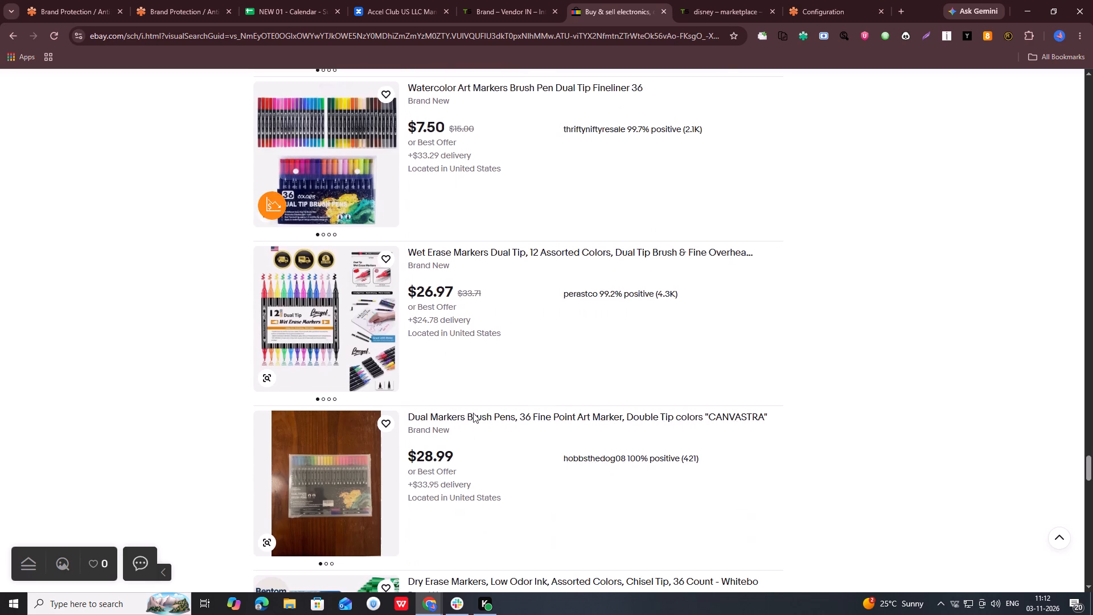
scroll(484, 409, "down", 5)
scroll(451, 453, "down", 6)
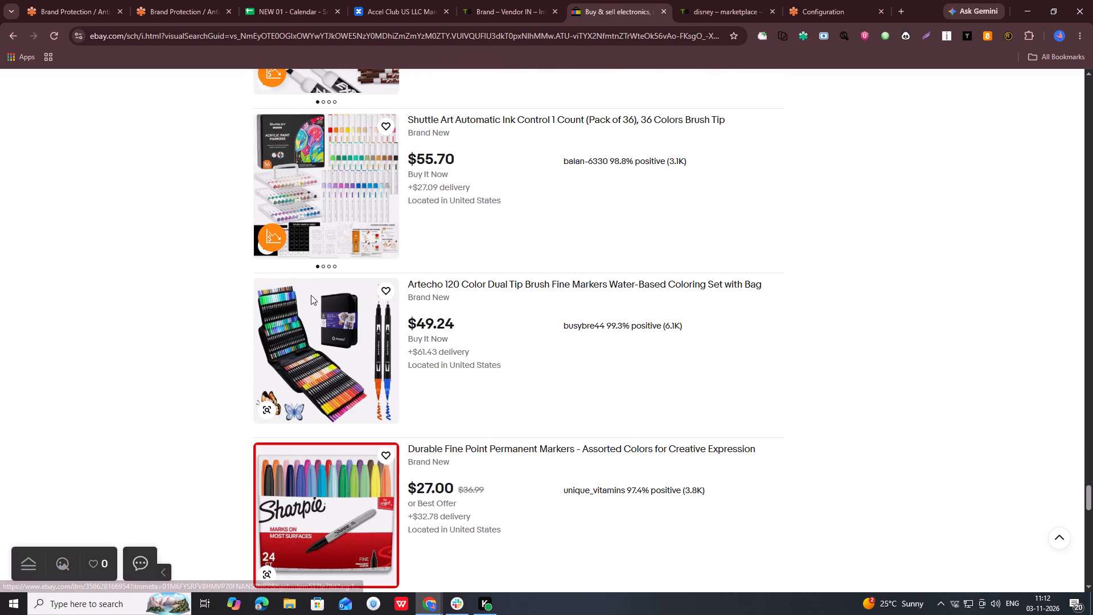
scroll(523, 449, "down", 6)
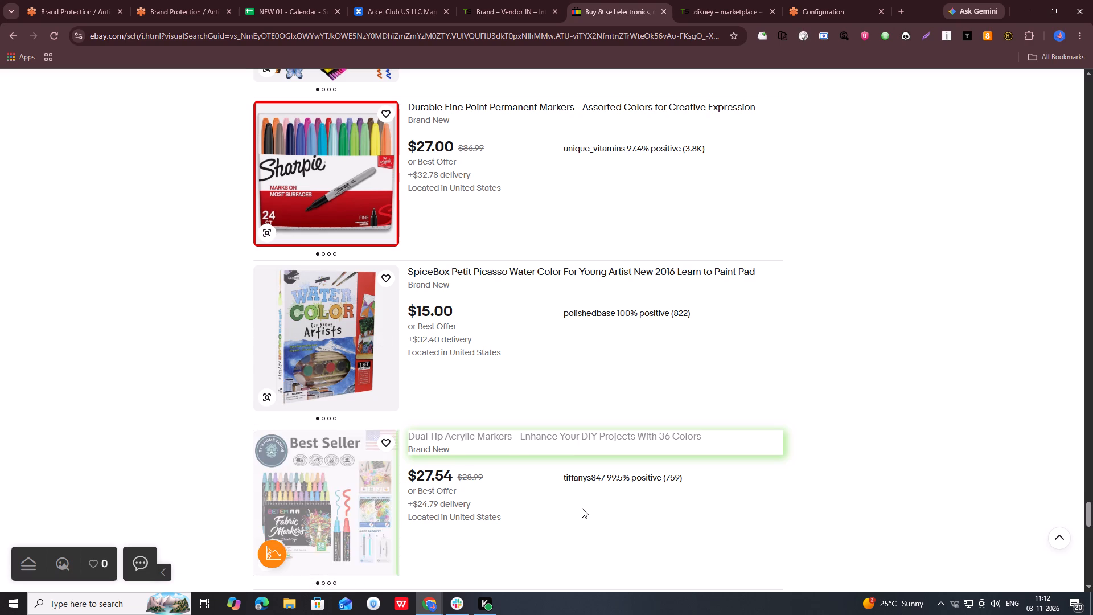
scroll(582, 508, "down", 6)
scroll(487, 427, "down", 5)
scroll(384, 414, "down", 5)
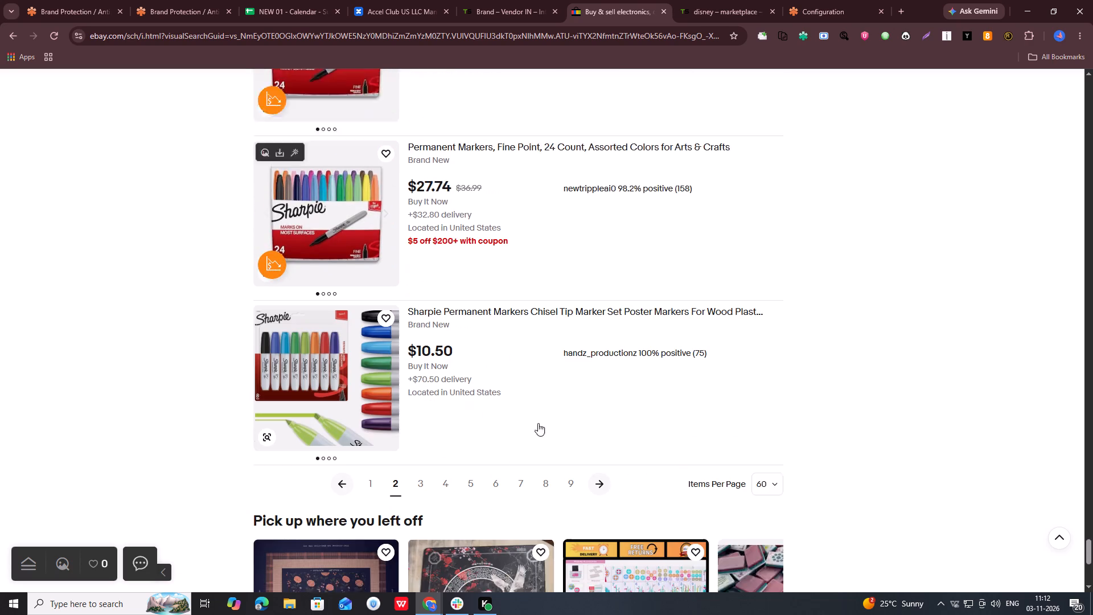
Open page 3 of the eBay results and check the photos of the Art 101 ARTIST KIT and ArtSkills Premier Artist set listings.
left_click(421, 355)
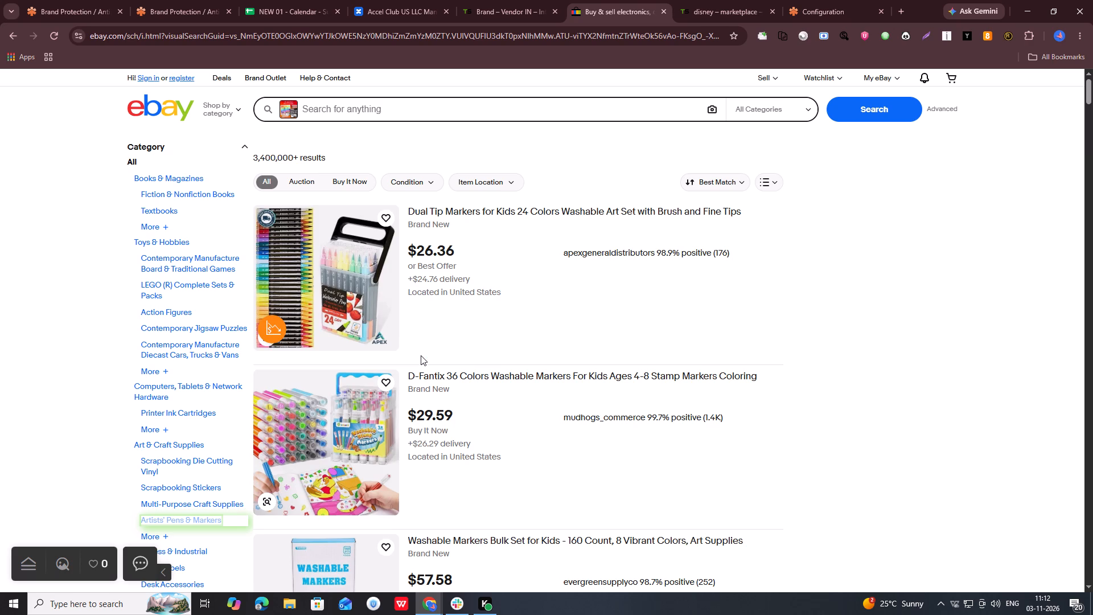
scroll(421, 355, "down", 8)
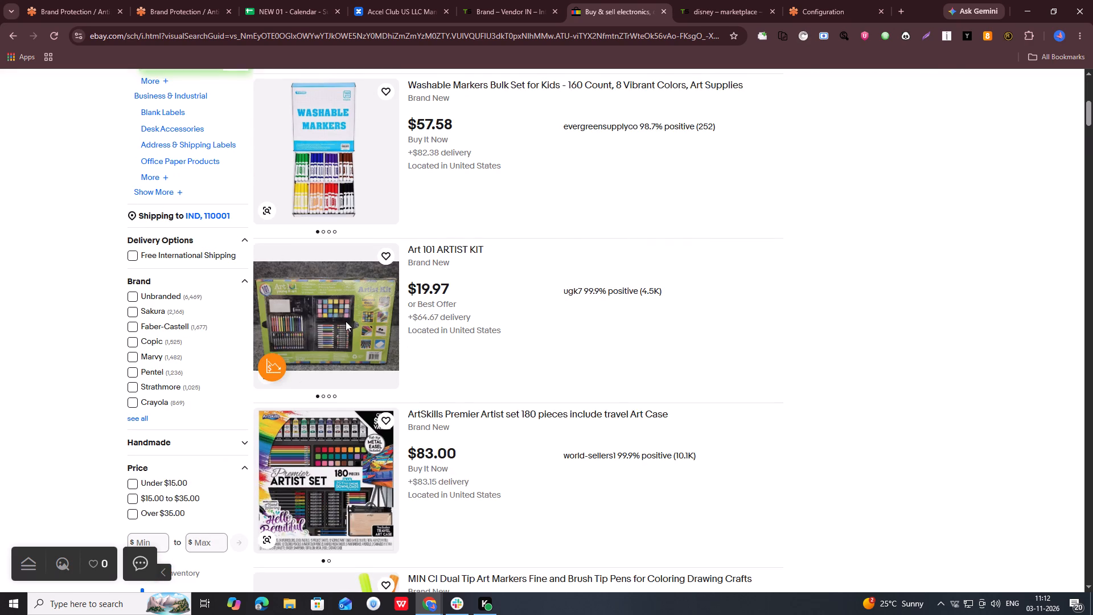
left_click(379, 321)
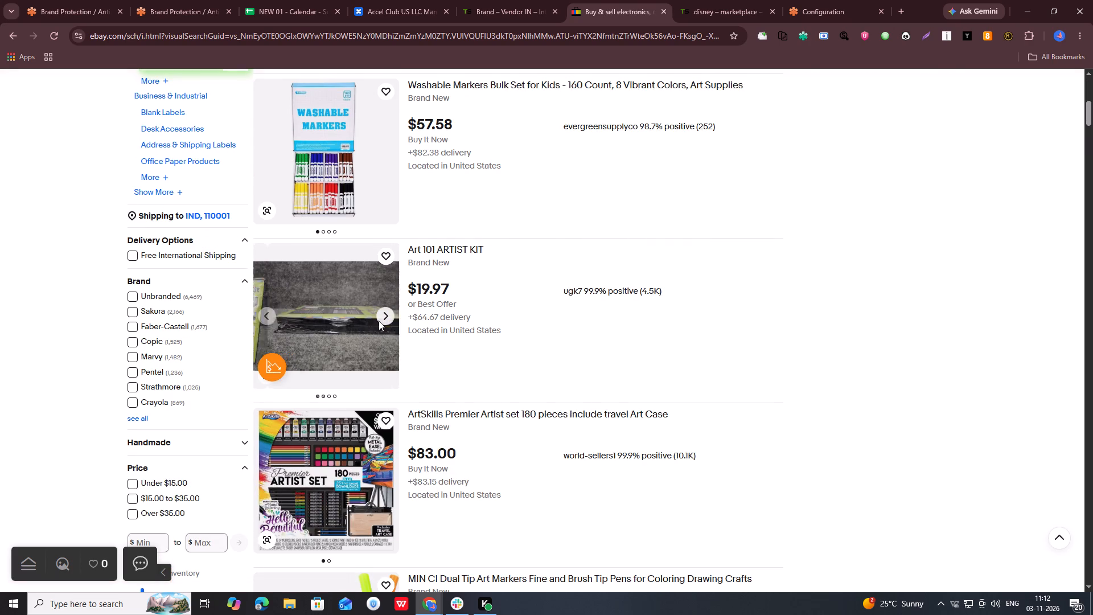
left_click(379, 321)
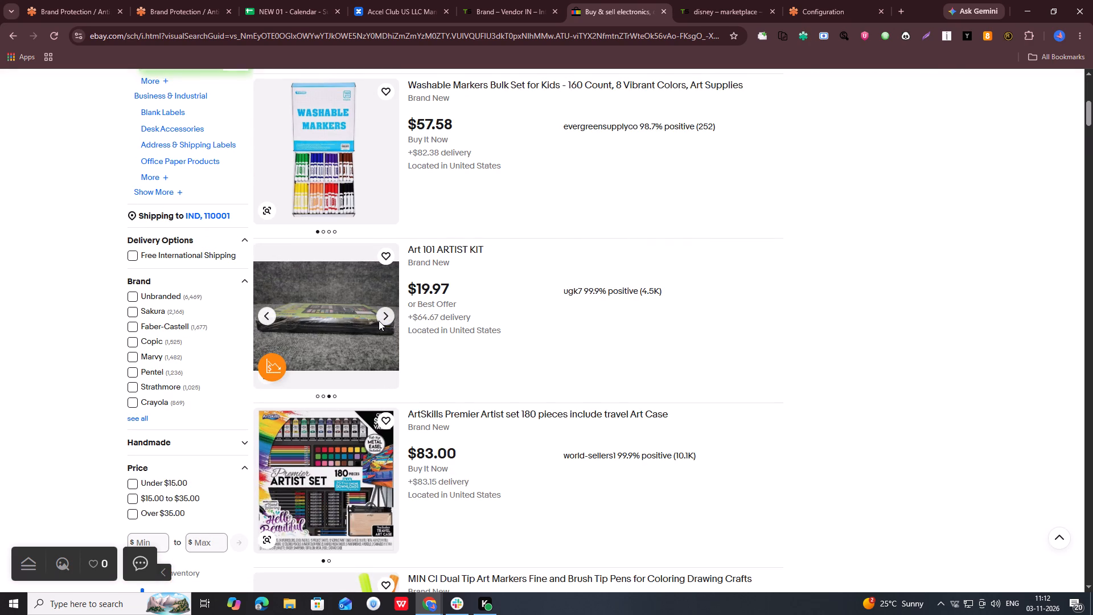
left_click(379, 321)
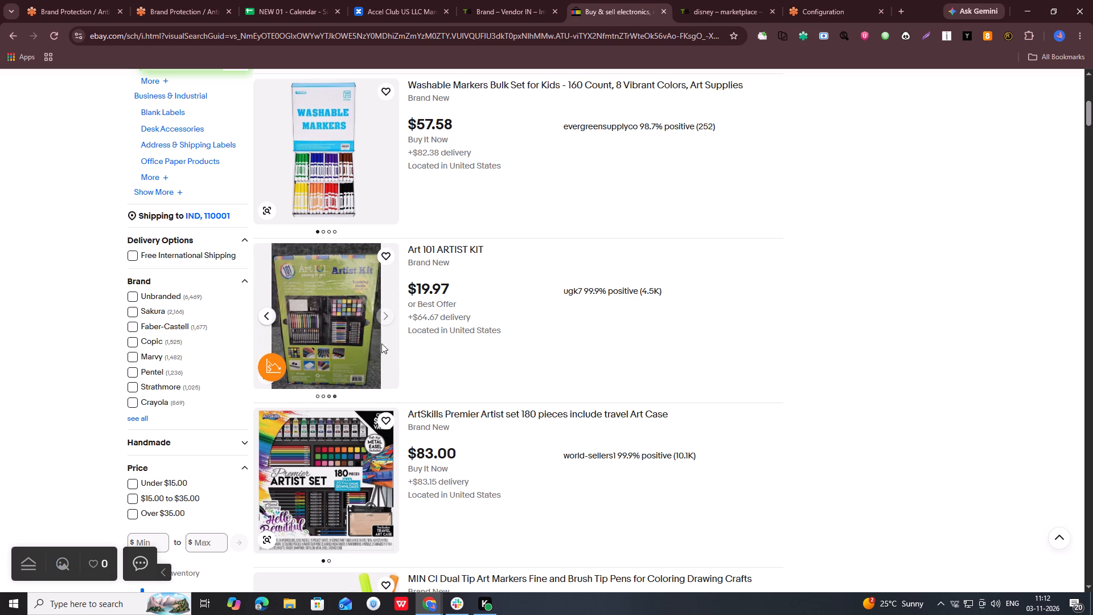
left_click(382, 485)
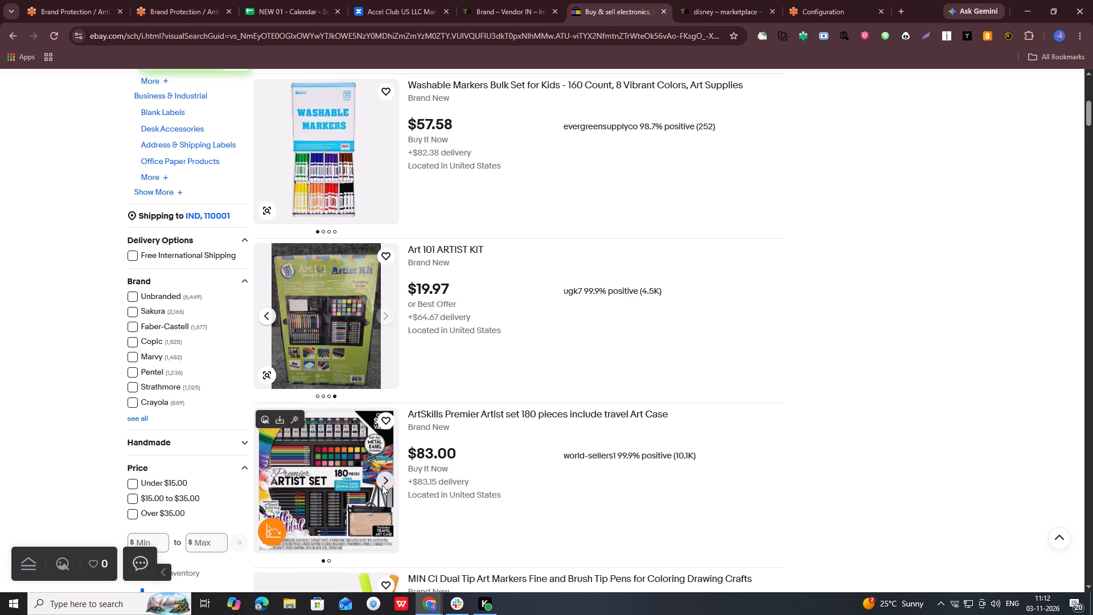
left_click(382, 485)
Continue through page 3 and check the photos of the "Professional 36 Color Dual Tip Acrylic Markers for All Surfaces" listing.
scroll(698, 466, "down", 3)
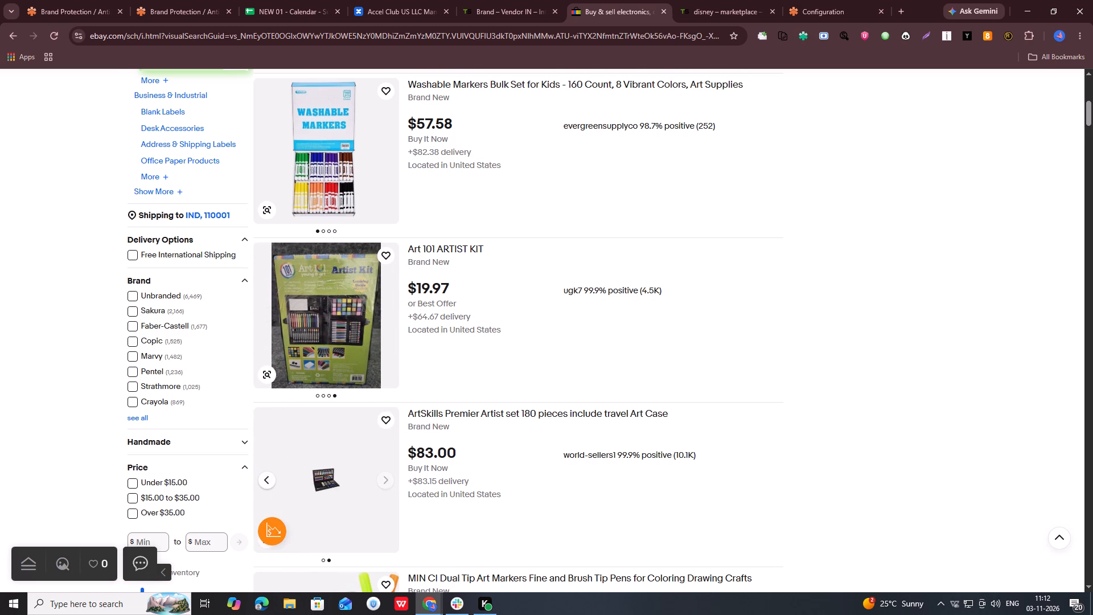
scroll(698, 466, "down", 2)
scroll(650, 418, "down", 7)
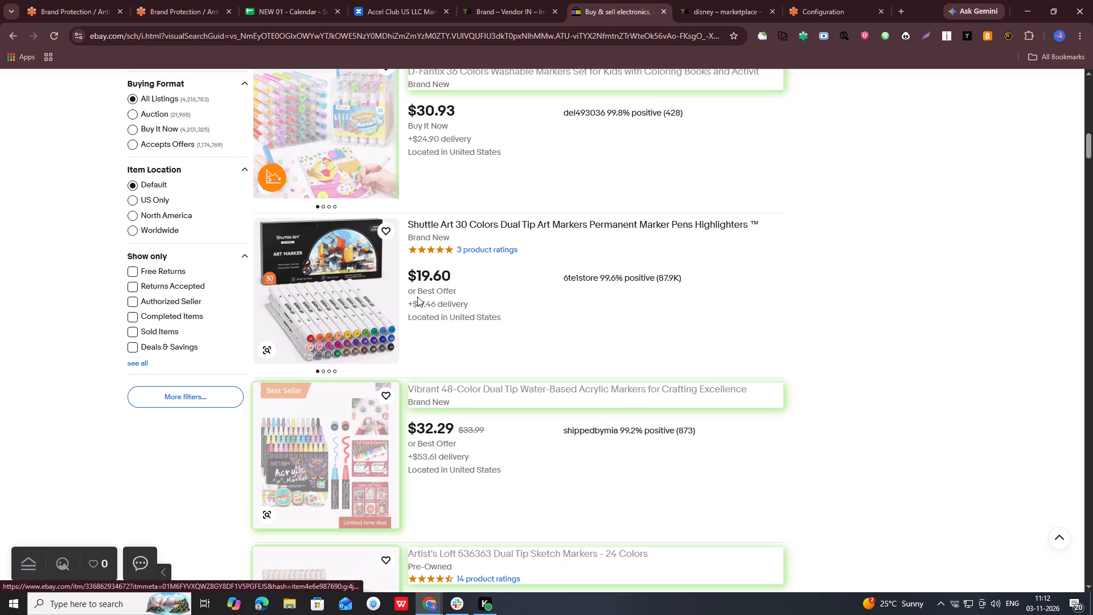
scroll(606, 457, "down", 7)
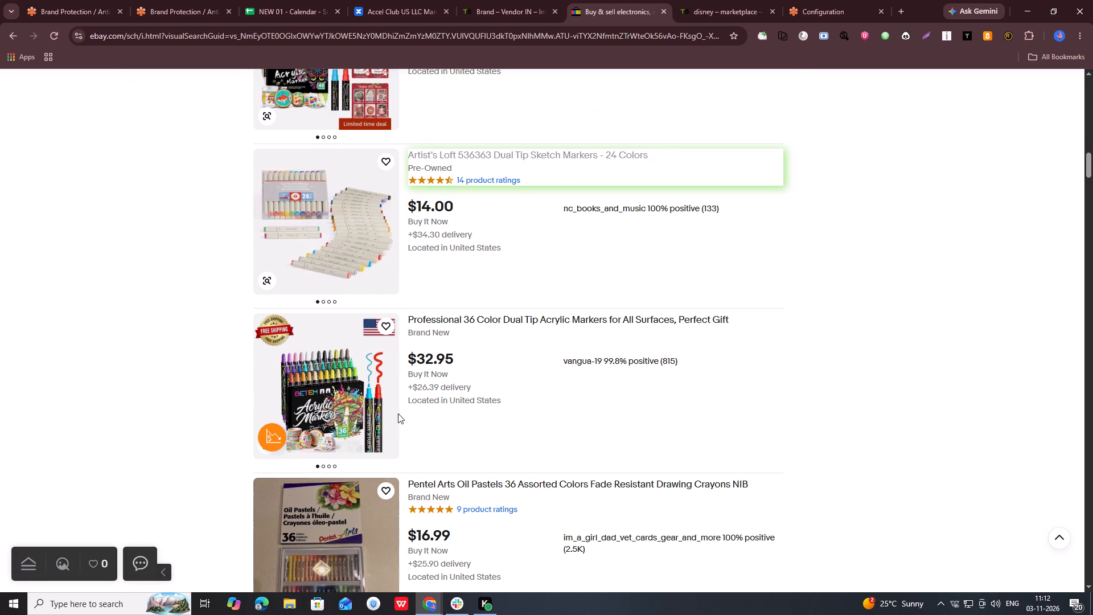
left_click(387, 388)
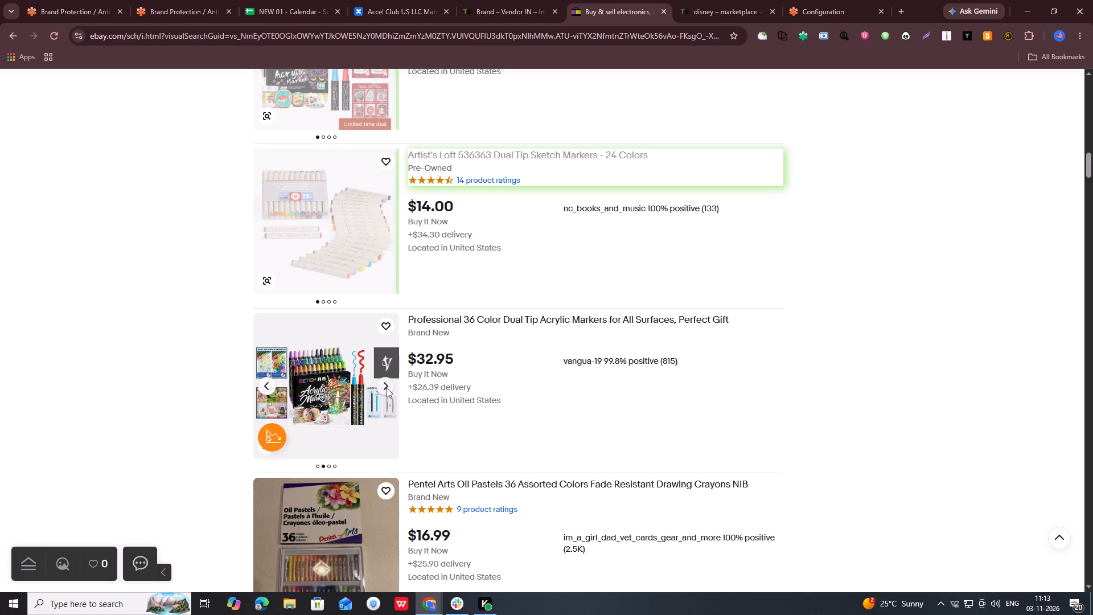
Examine further marker and pastel listings on page 3 for Artistro matches, and close the eBay results.
scroll(518, 431, "down", 14)
scroll(496, 452, "down", 7)
scroll(585, 447, "down", 5)
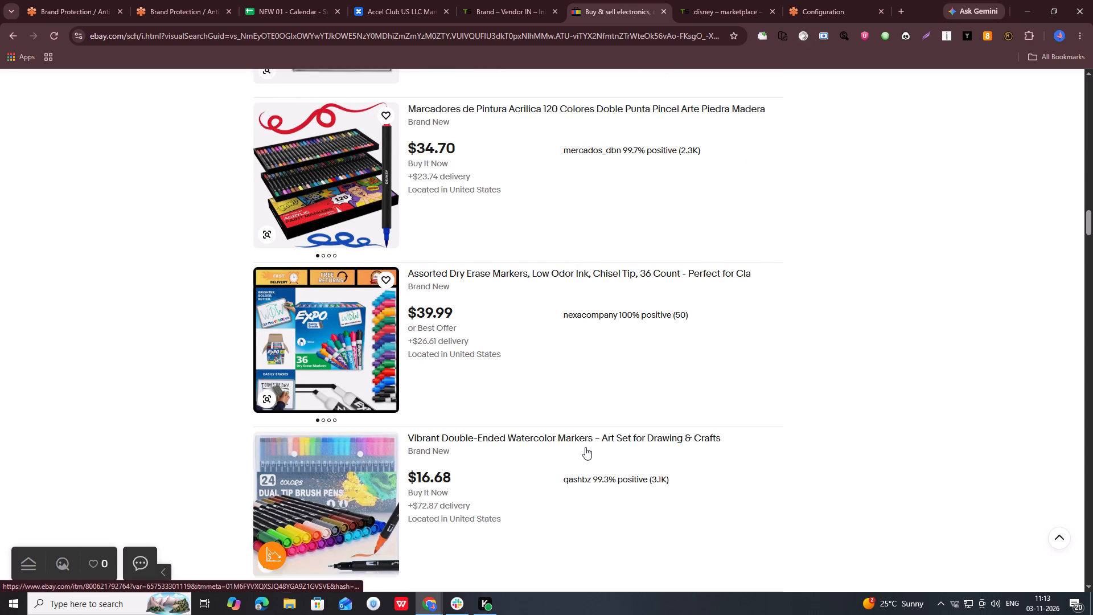
scroll(585, 447, "down", 14)
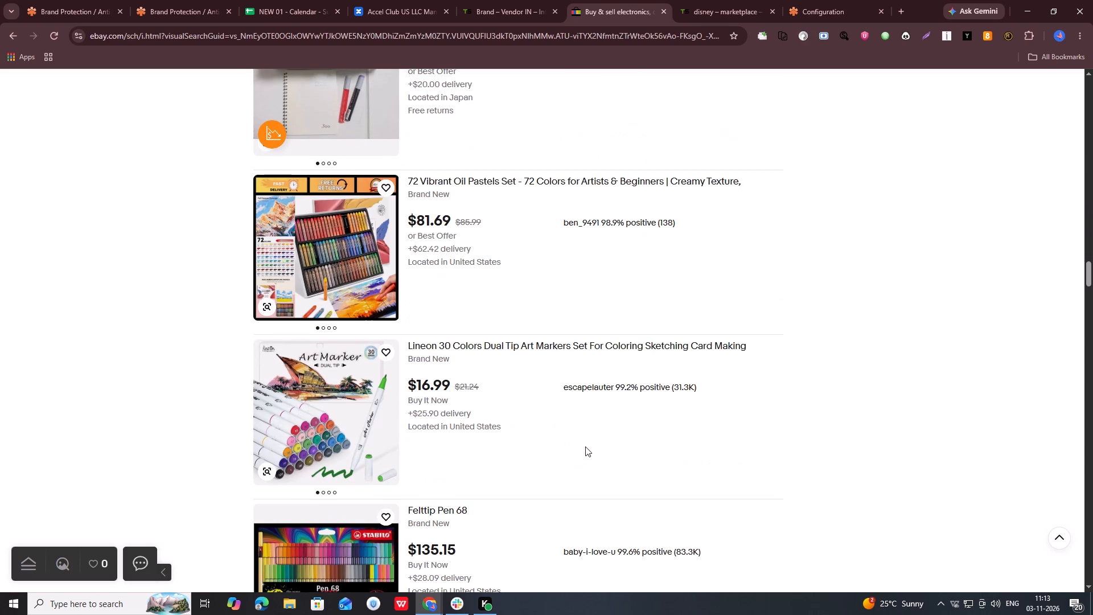
scroll(585, 446, "down", 17)
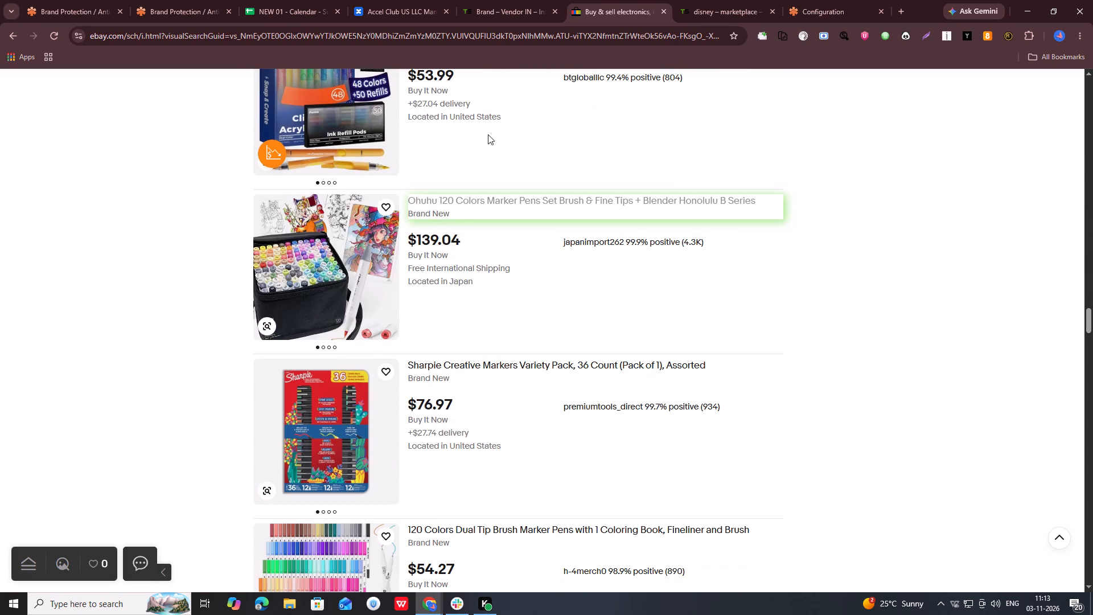
scroll(475, 478, "down", 4)
scroll(530, 455, "down", 5)
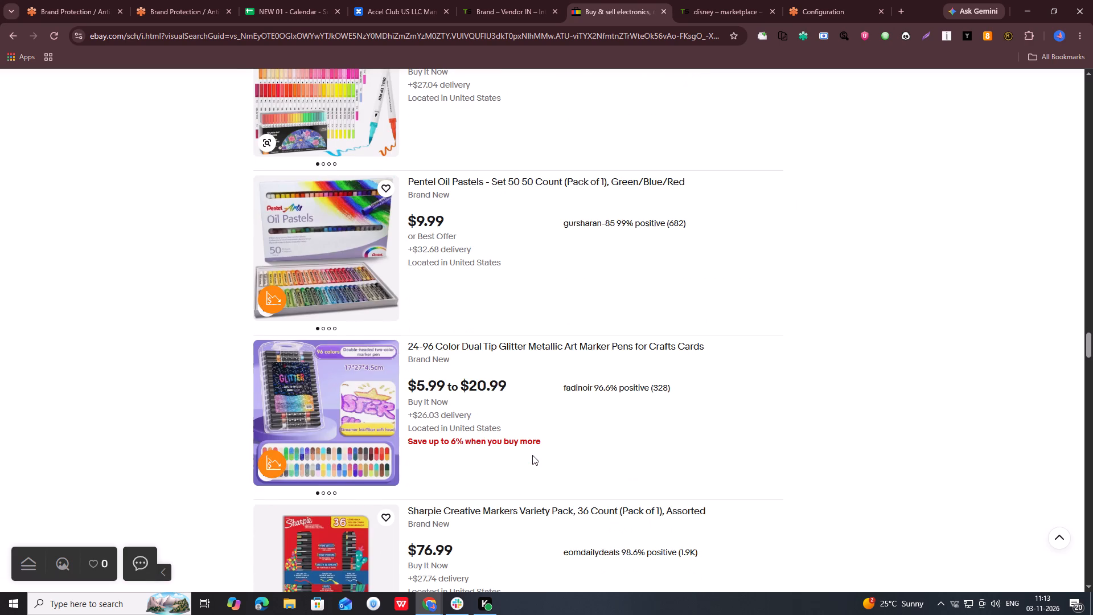
scroll(532, 455, "down", 14)
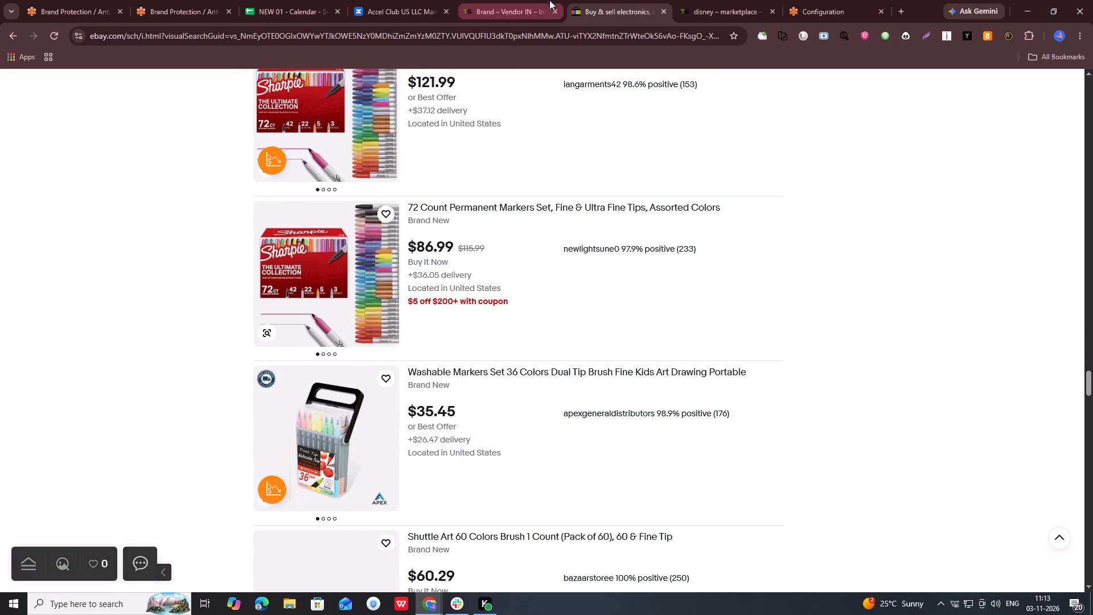
middle_click(591, 0)
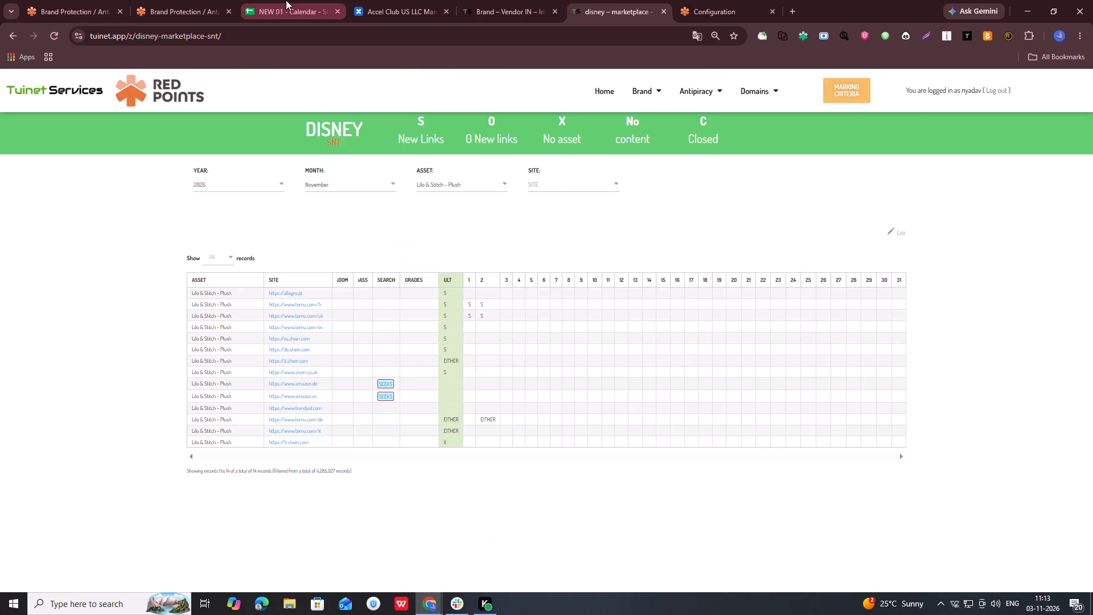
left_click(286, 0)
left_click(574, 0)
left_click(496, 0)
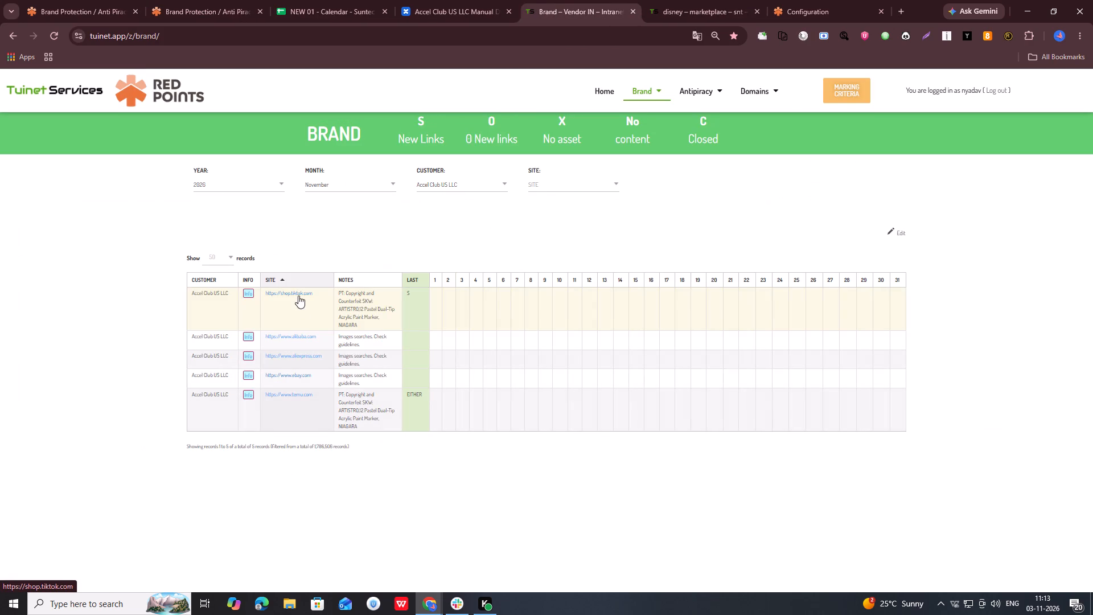
In the Red Points New Incident form, set the protection type to Product counterfeit and enable Multiple Detection Links.
left_click(91, 0)
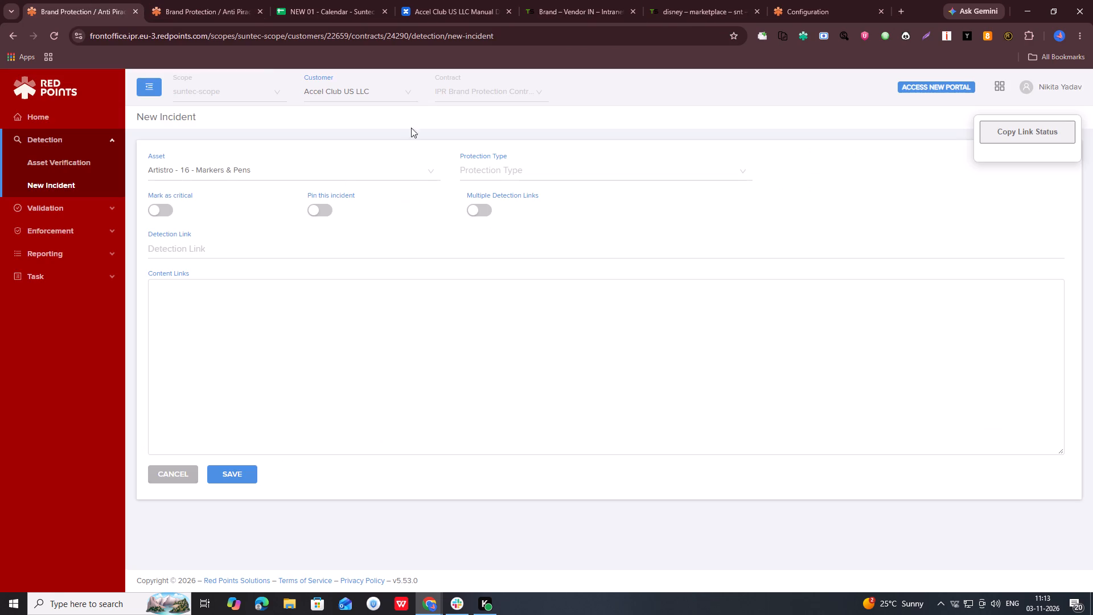
left_click(521, 179)
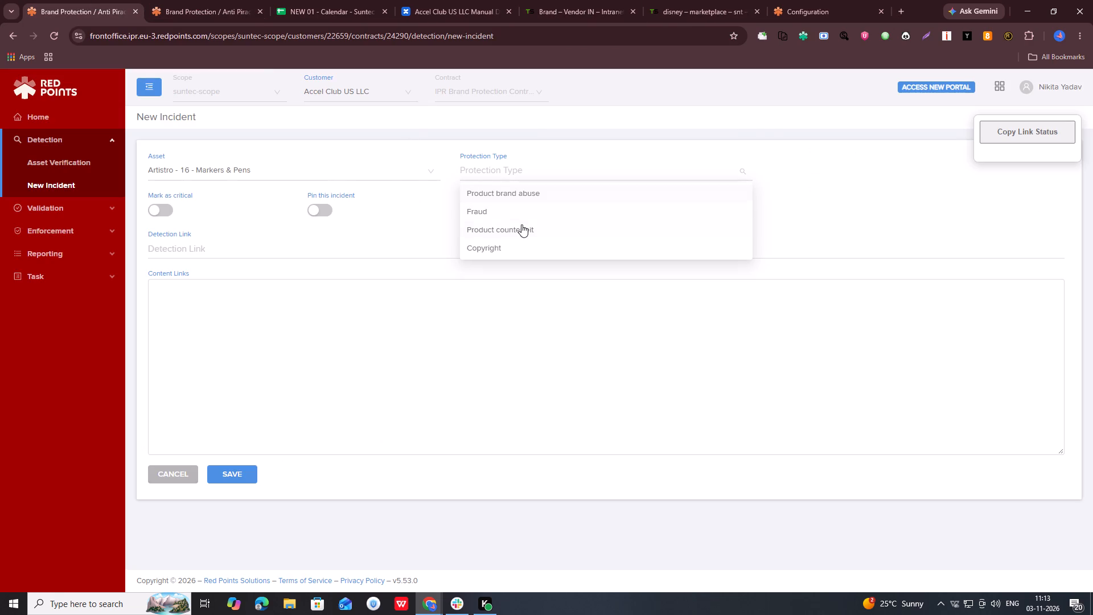
left_click(521, 224)
left_click(482, 210)
left_click(488, 378)
Copy the AliExpress link and two eBay links in the Counterfeit group of Manual Detection Records into the incident's Detection Links.
key("alt+Tab")
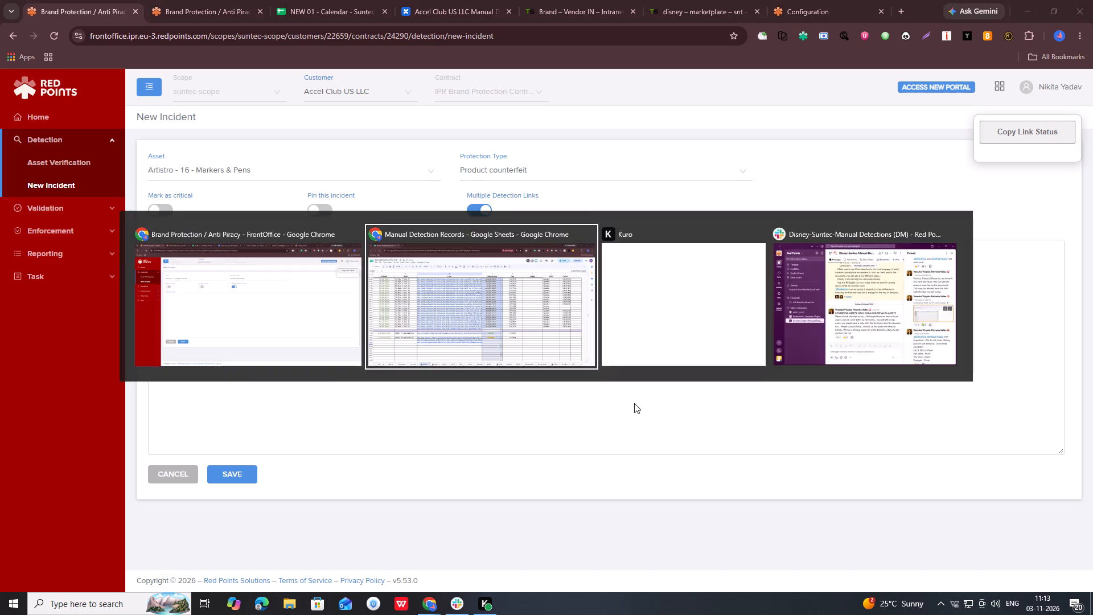
left_click_drag(534, 454, 534, 475)
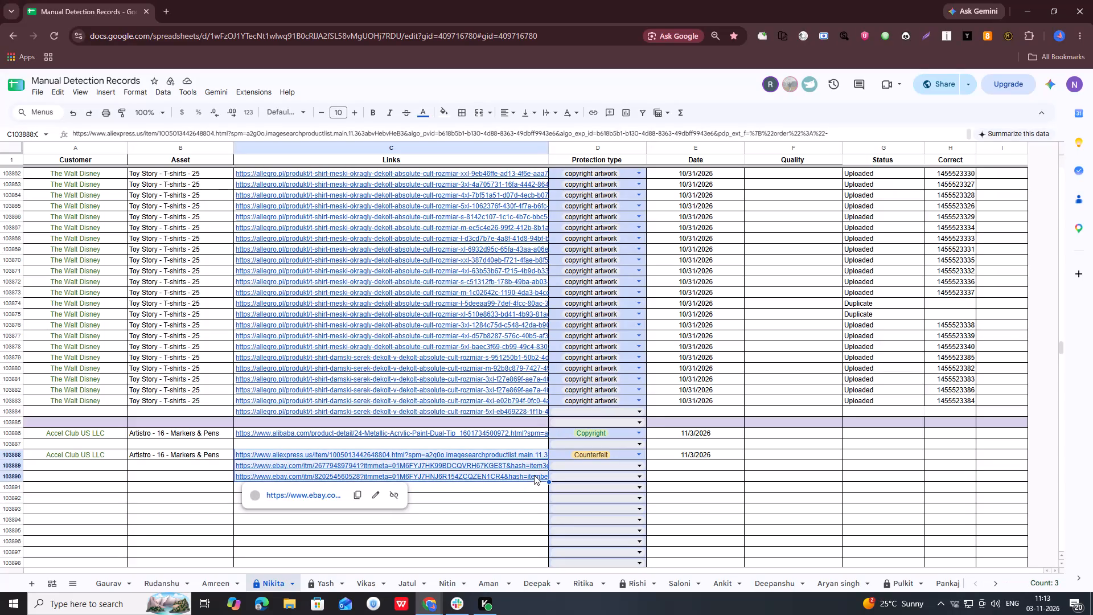
key("ctrl+c")
key("alt+Tab")
key("ctrl+v")
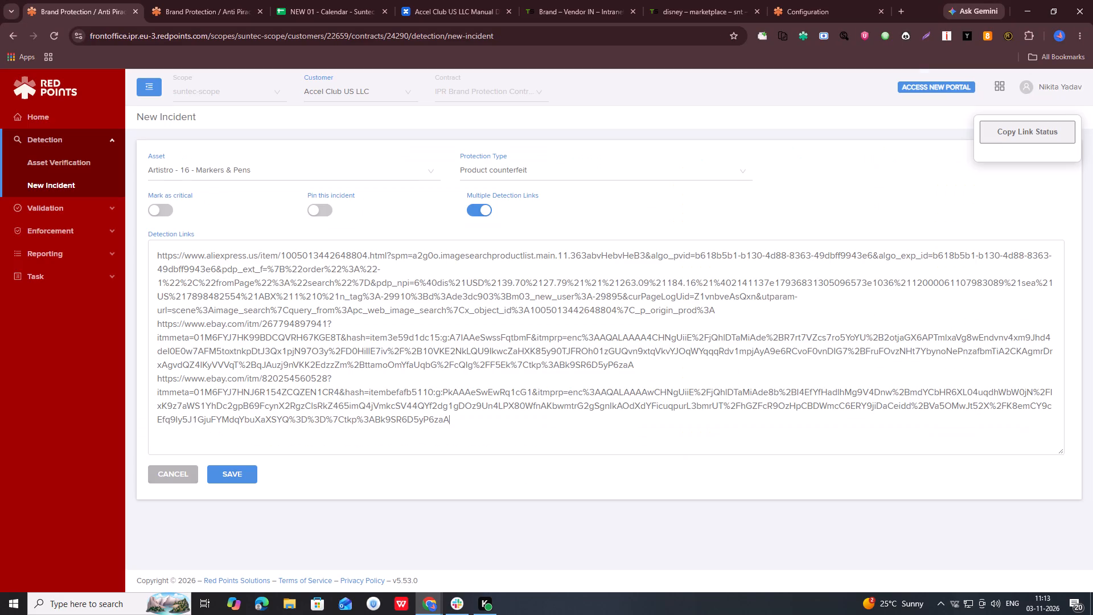
Save the Product counterfeit incident with the AliExpress link and the two eBay links.
left_click(240, 469)
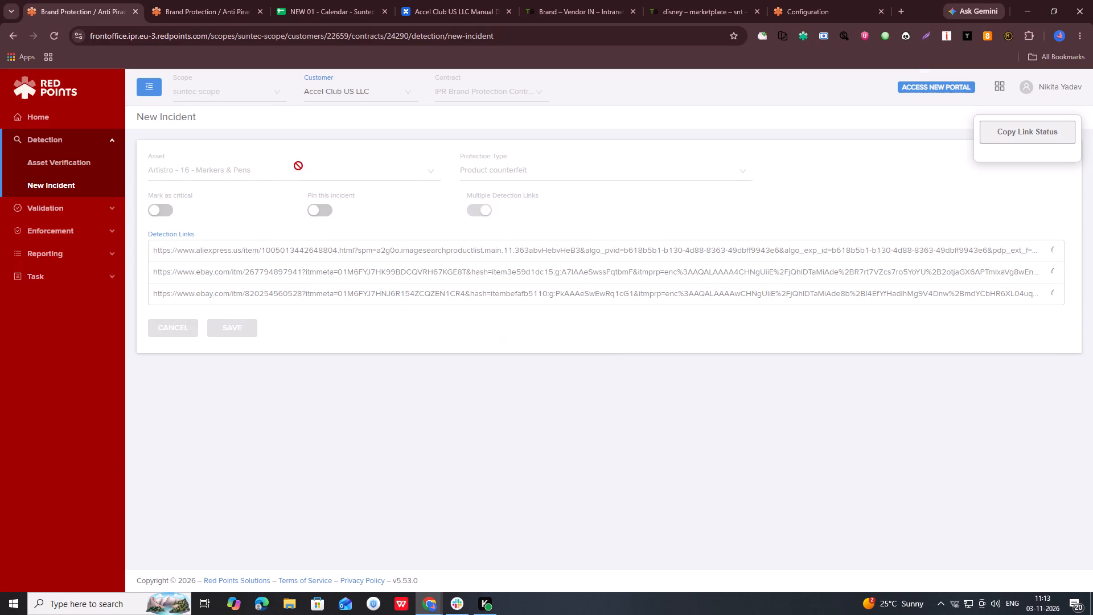
left_click(277, 175, "alt")
In Manual Detection Records, fill the Counterfeit protection type and the 11/3/2026 date down to the two eBay rows.
key("alt+Tab")
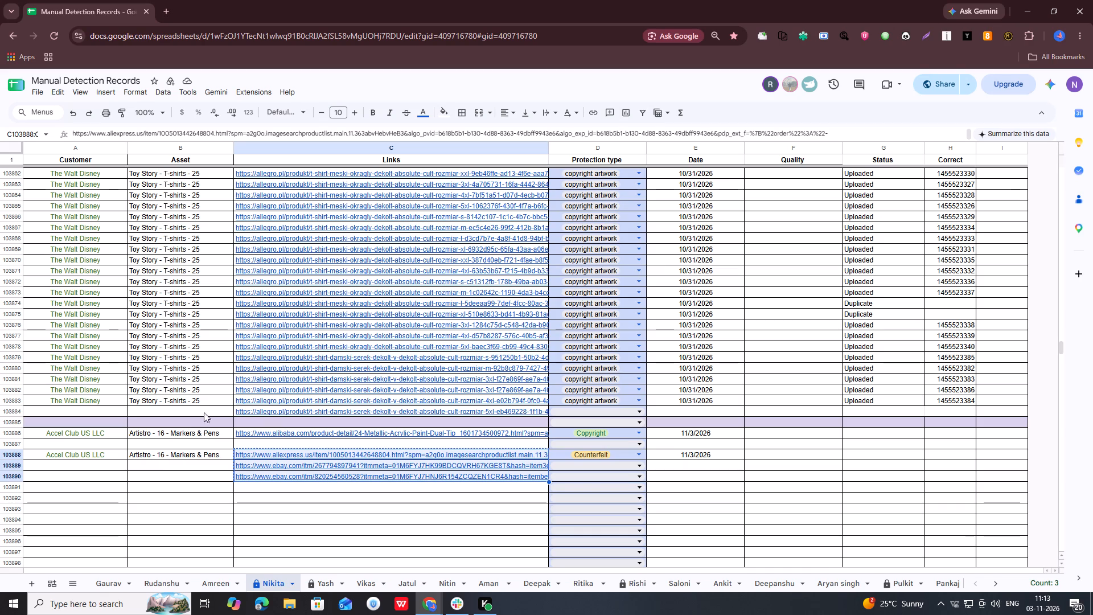
key("alt+Tab")
key("alt+Tab")
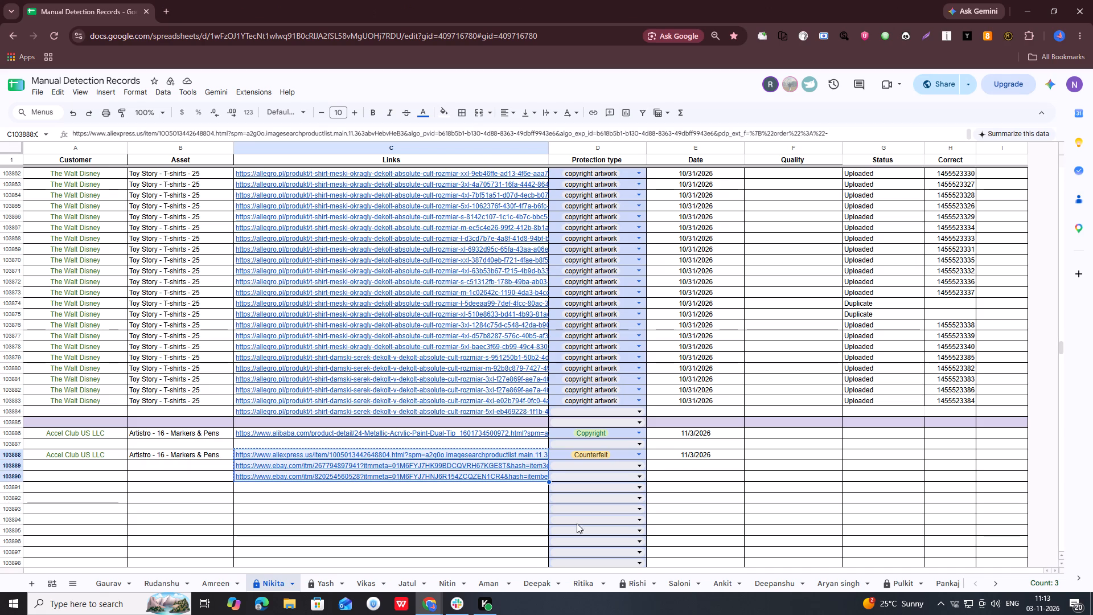
left_click(511, 477)
key("Right")
key("shift+Right")
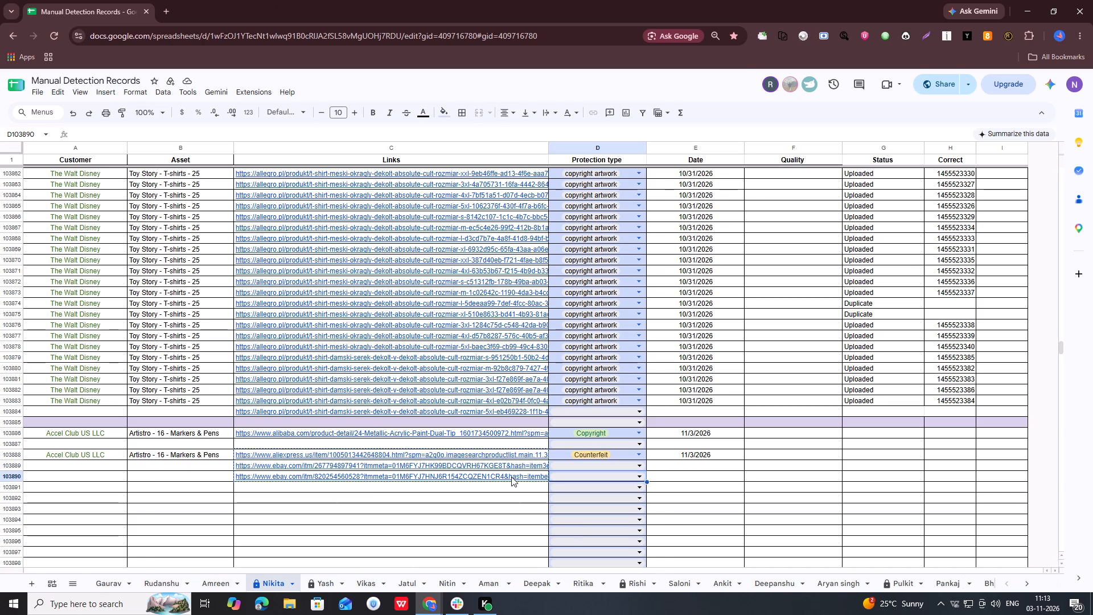
key("ctrl+shift+Up")
key("ctrl+d")
key("Right")
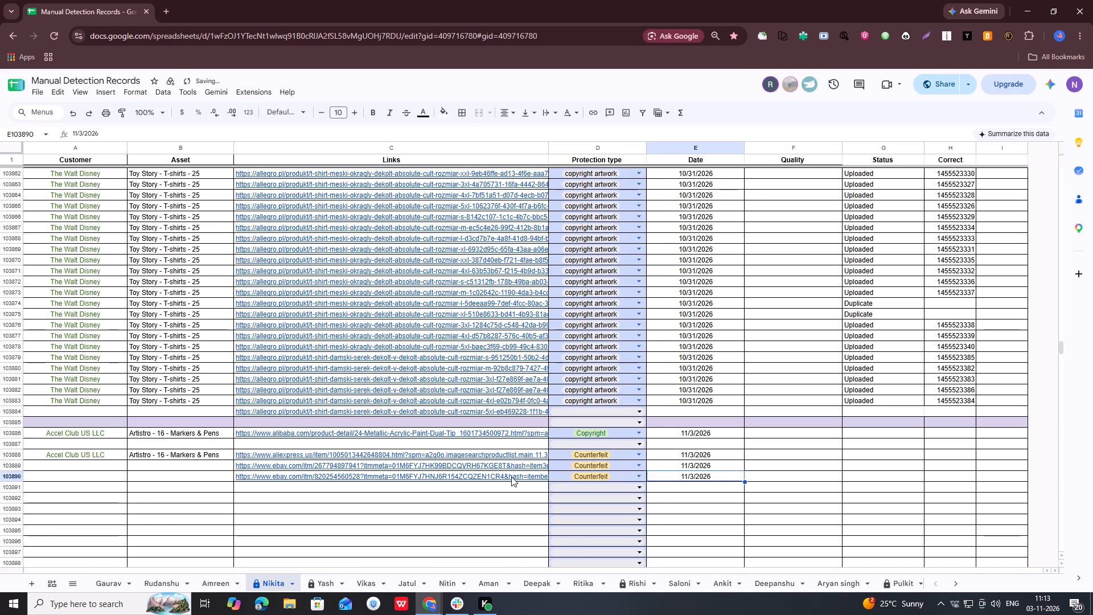
key("ctrl+Up")
Copy the link status from Red Points and paste it from the Quality column of the blank row above the Counterfeit group.
key("alt+Tab")
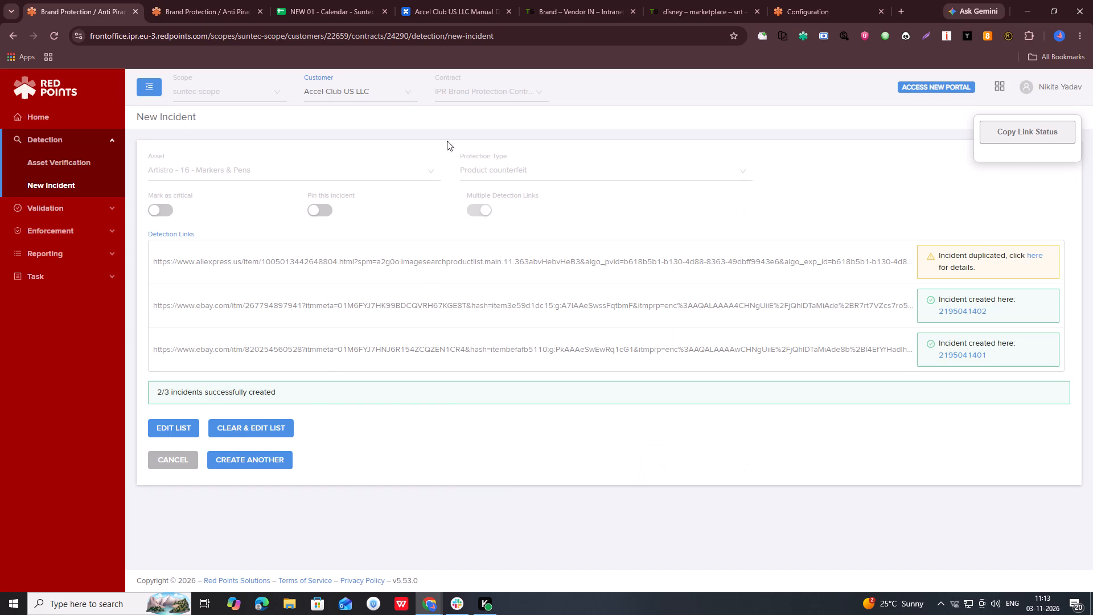
left_click(1024, 124)
key("alt+Tab")
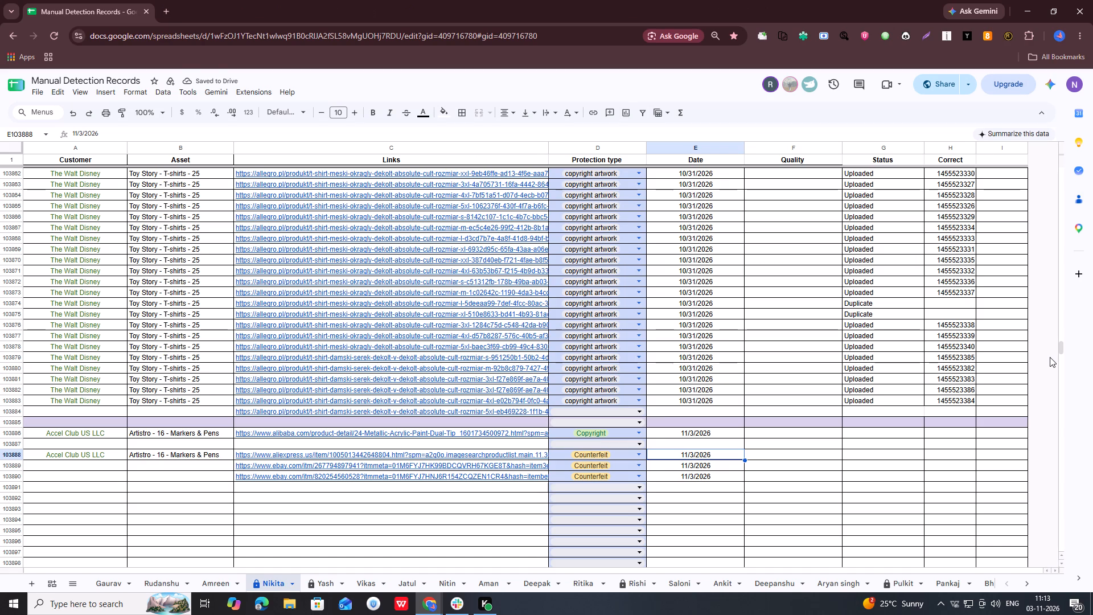
left_click(775, 446)
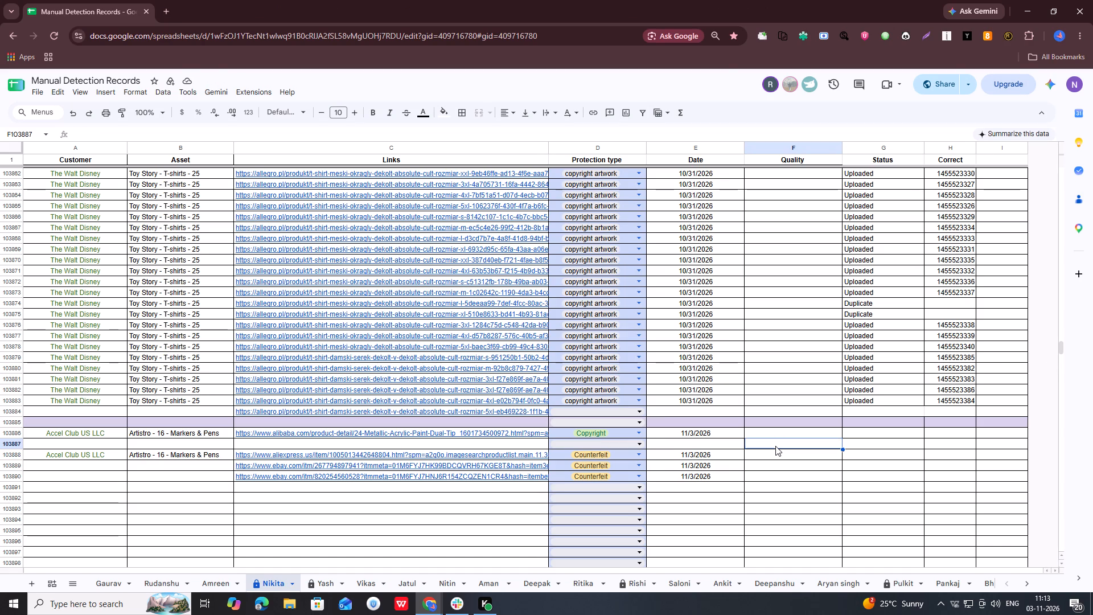
key("ctrl+v")
Clear the extra pasted row above the Counterfeit group and the pasted links in its Quality column.
key("Left")
key("Right")
key("shift+Right")
key("shift+Right")
key("Delete")
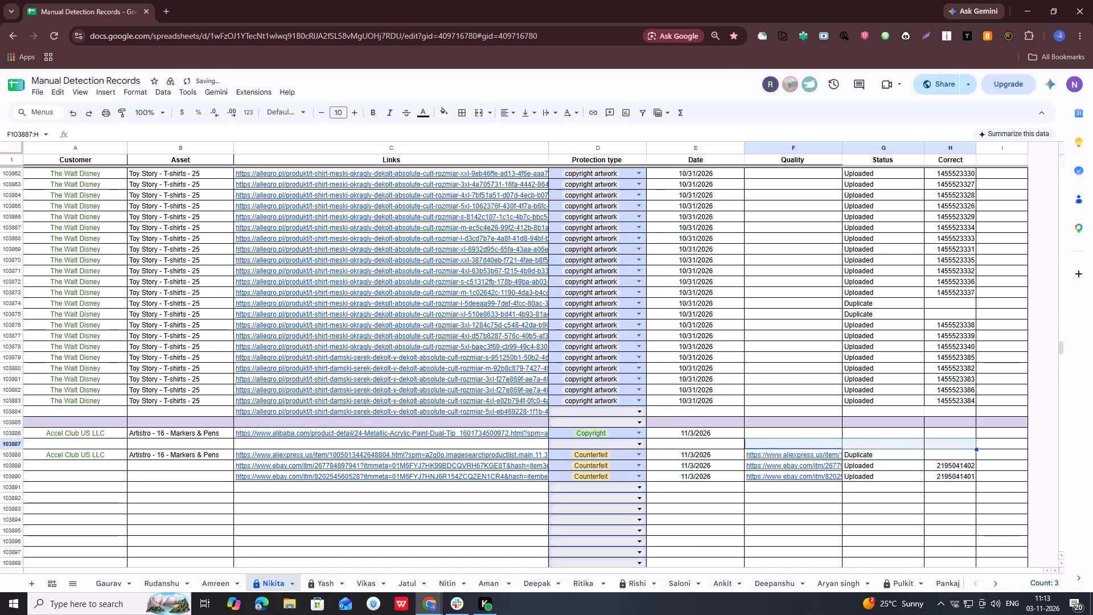
key("Down")
key("ctrl+shift+Down")
key("Delete")
Submit the Alibaba link from the Copyright row in the cleared New Incident form, with protection type Copyright.
key("Left")
key("ctrl+Up")
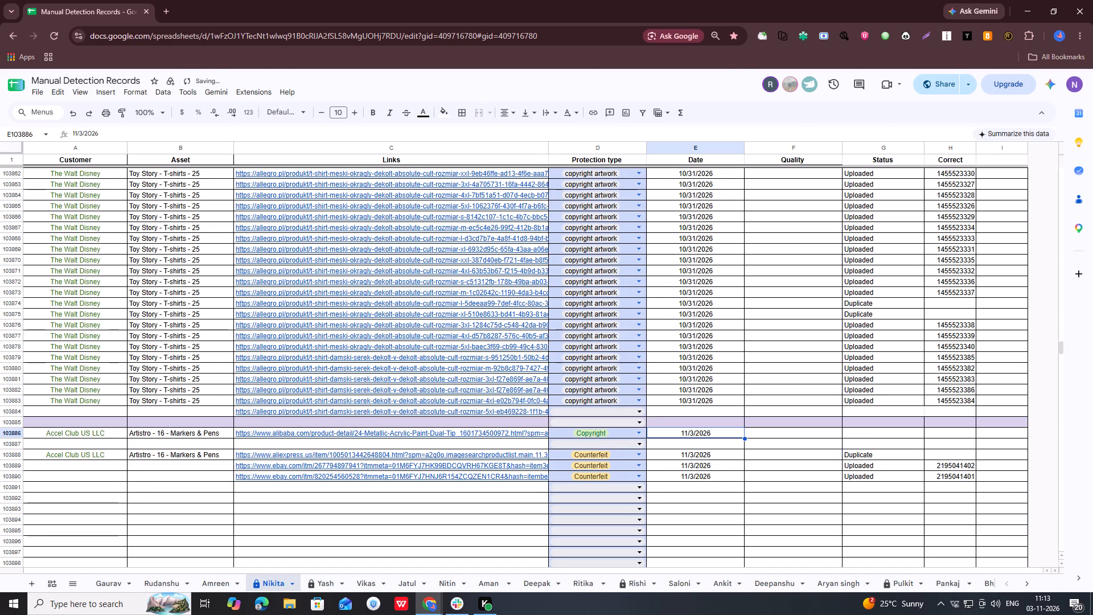
key("Left")
key("Up")
key("Left")
key("Left")
key("Right")
key("Down")
key("ctrl+c")
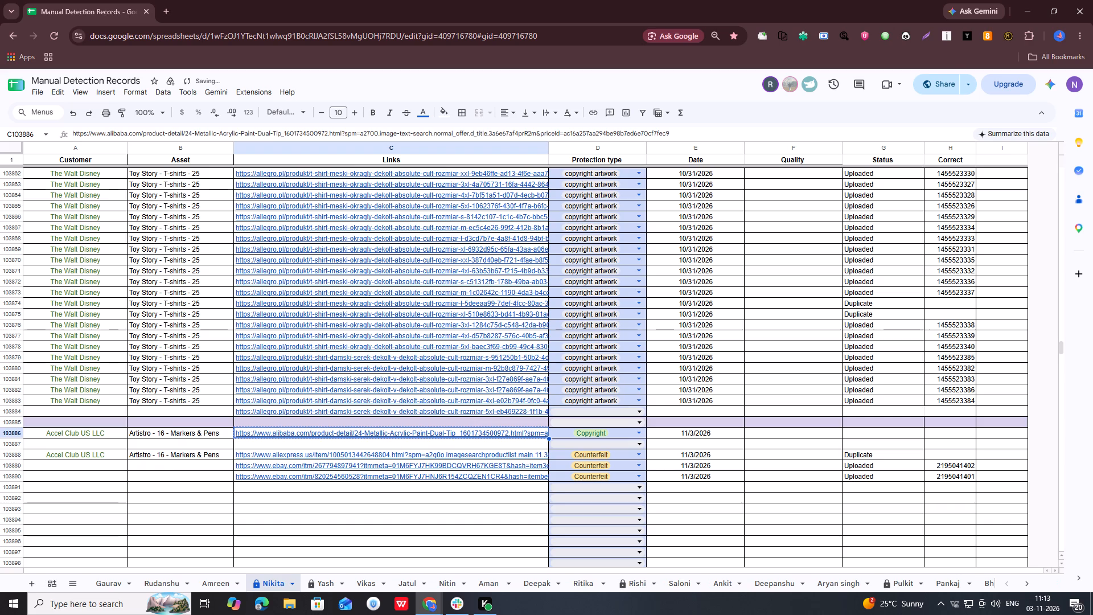
key("alt+Tab")
left_click(236, 425)
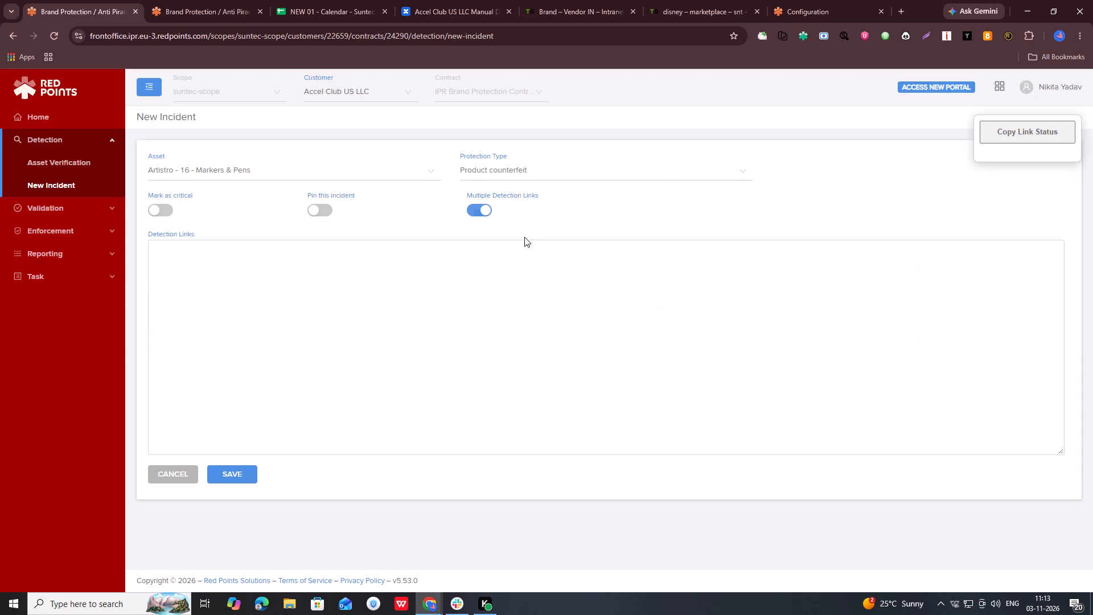
left_click(527, 177)
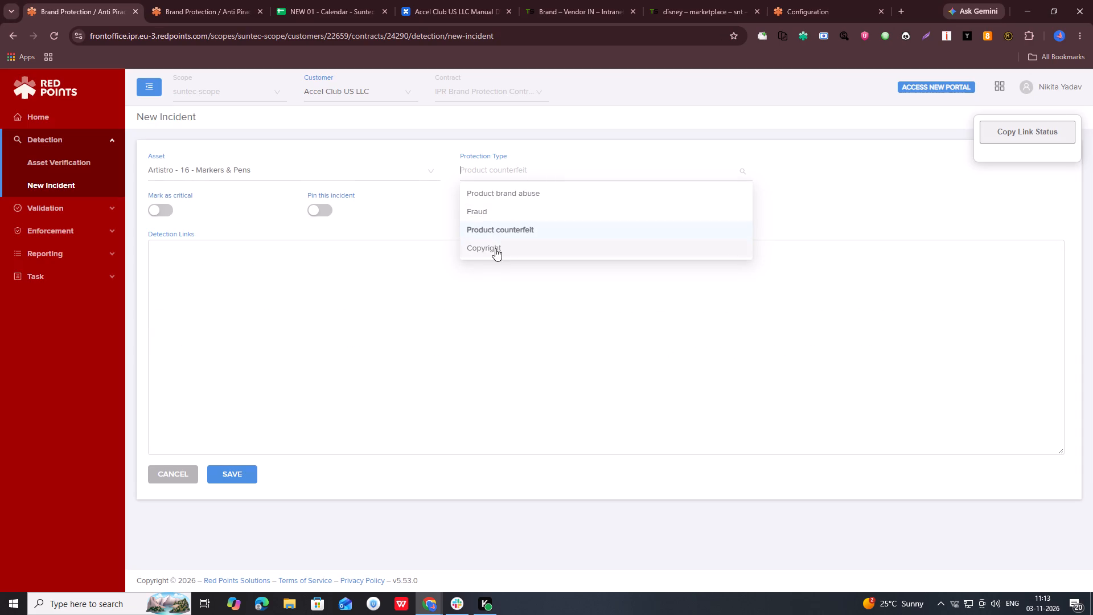
left_click(495, 248)
left_click(484, 318)
key("ctrl+v")
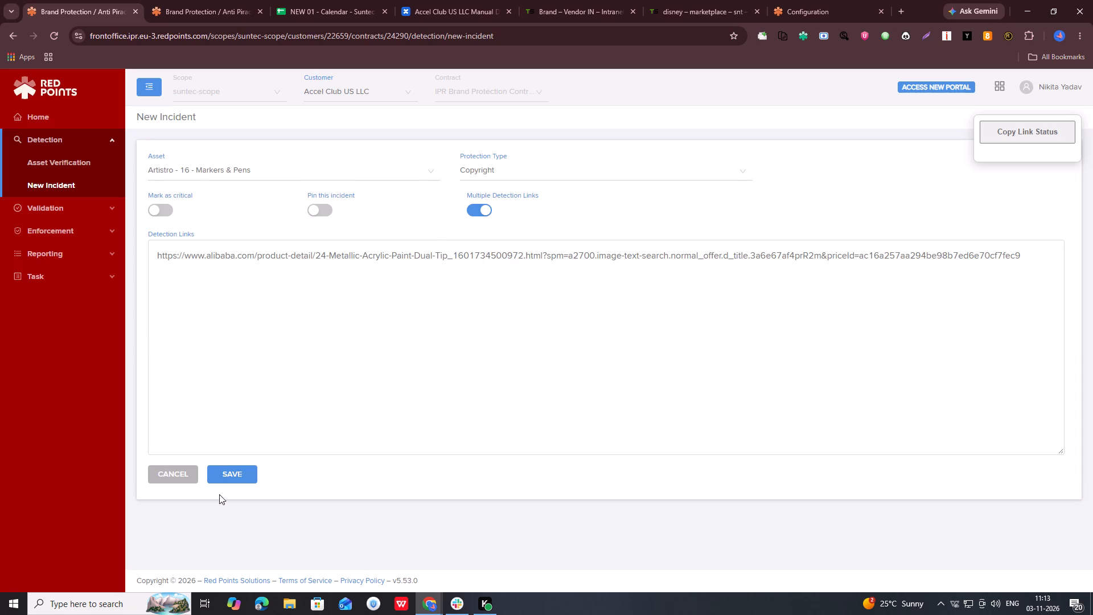
left_click(245, 477)
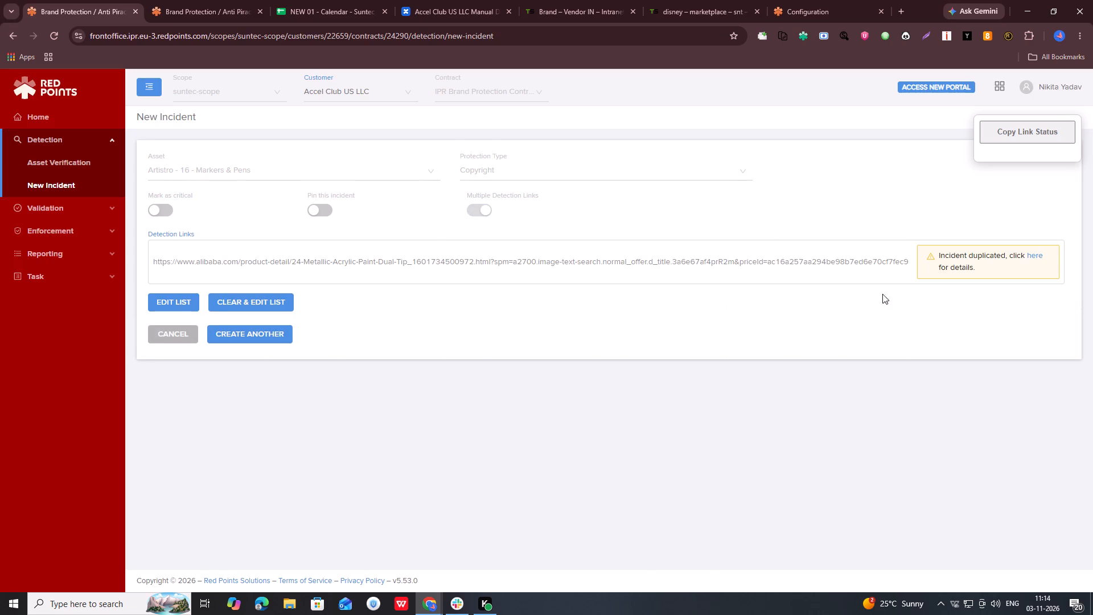
Copy the Duplicate status from the AliExpress row into the Alibaba row's Status cell.
key("alt+Tab")
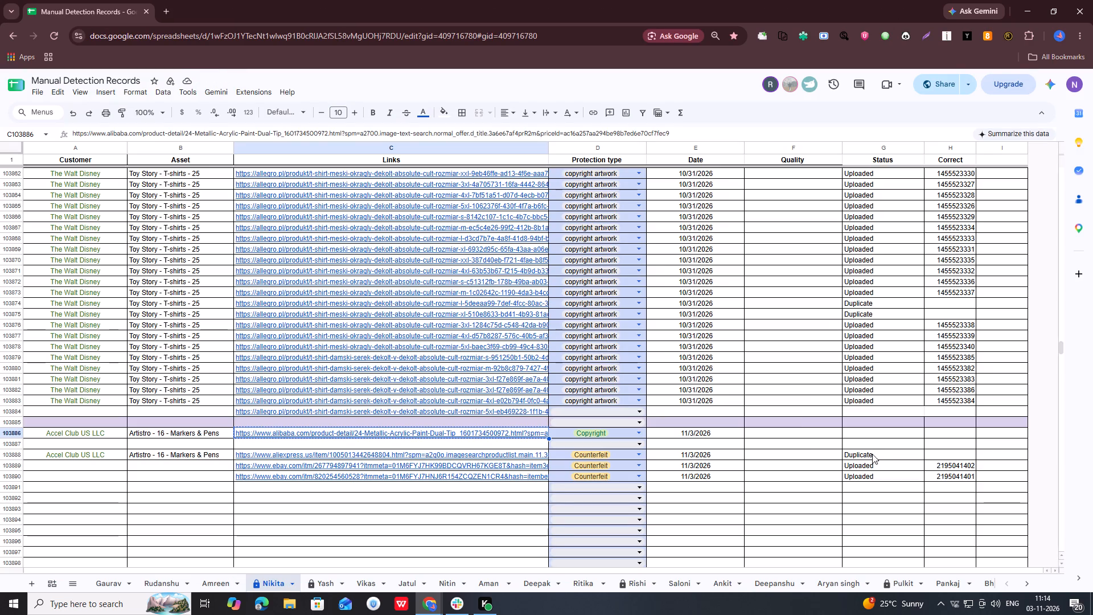
left_click(872, 460)
key("ctrl+c")
left_click(868, 428)
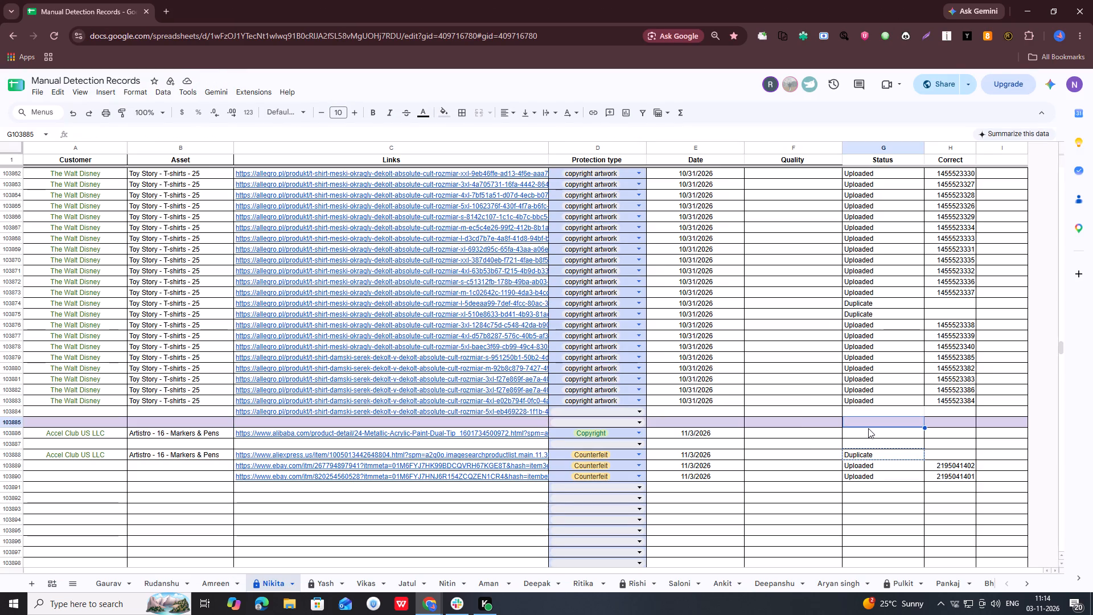
left_click(869, 431)
key("ctrl+v")
key("Right")
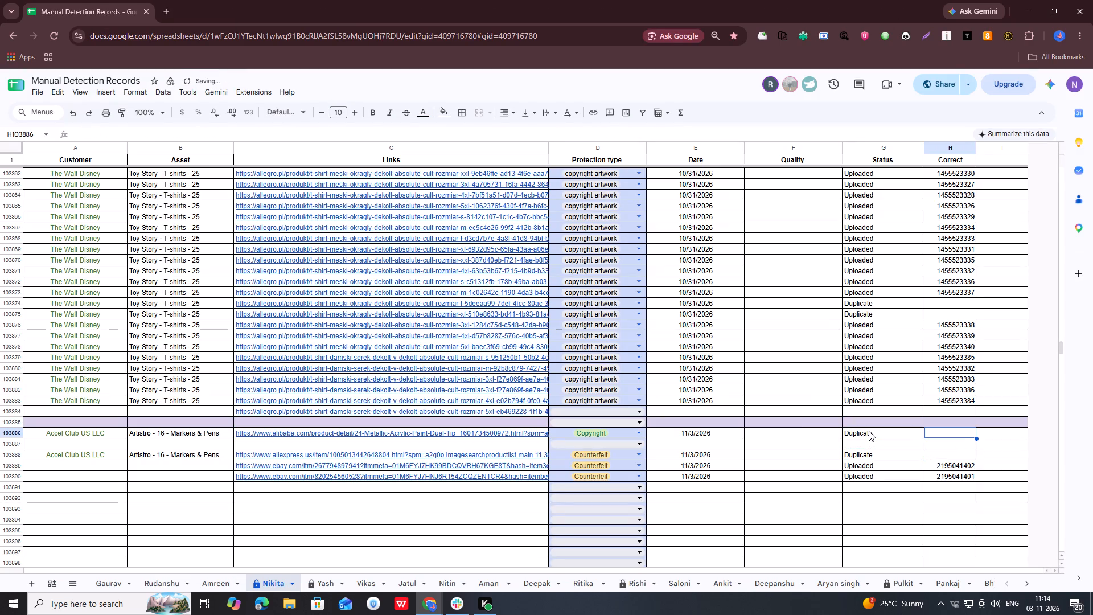
Clear the submitted Alibaba link from the Red Points incident's Detection Links list.
key("ctrl+Down")
key("Down")
key("Left")
key("Left")
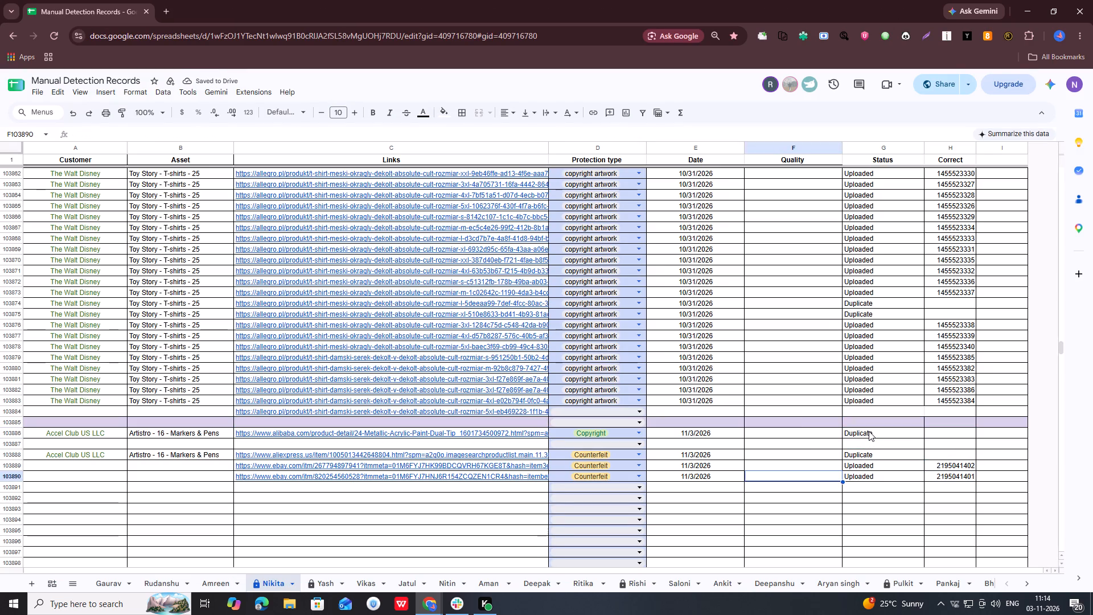
key("Down")
key("Left")
key("Left")
key("Left")
key("alt+Tab")
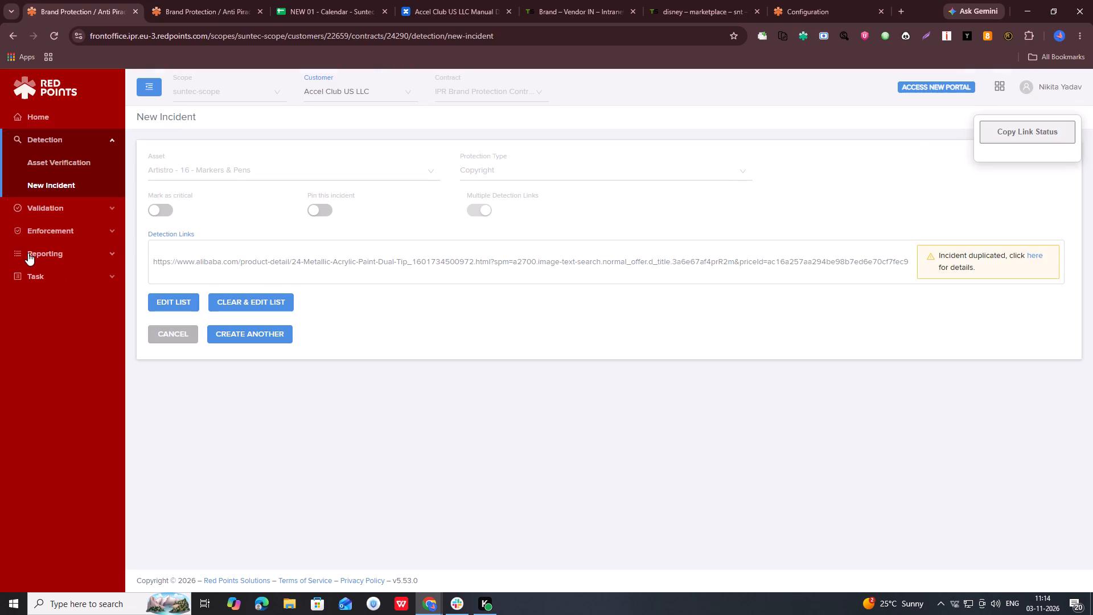
left_click(252, 304)
In Manual Detection Records, fill customer Accel Club US LLC and asset Artistro - 16 - Markers & Pens down to the two eBay rows.
key("alt+Tab")
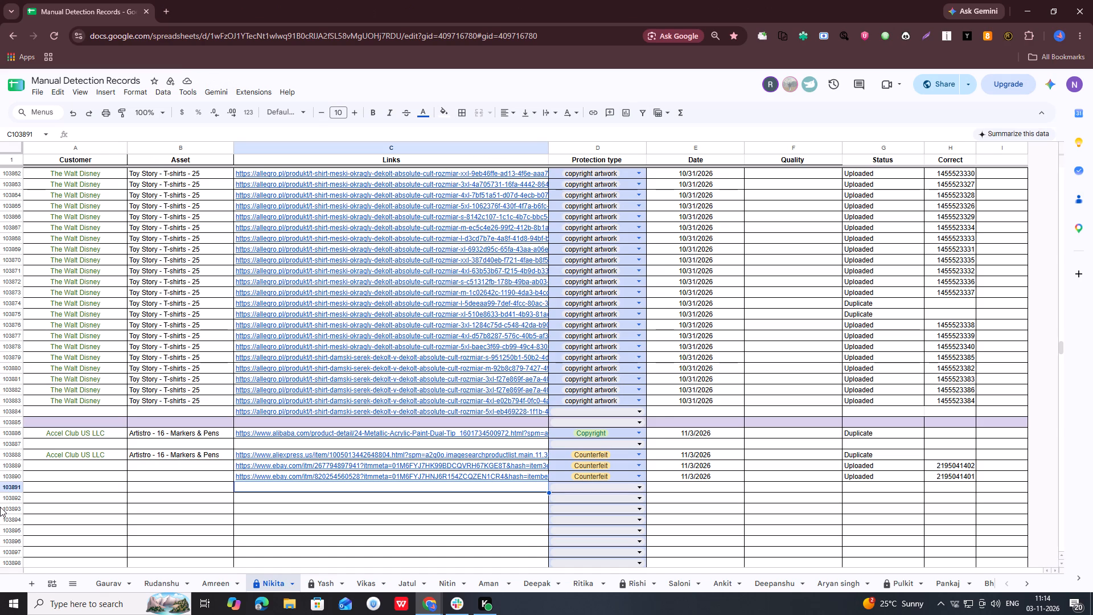
key("Up")
key("Left")
key("Left")
key("Left")
key("shift+Right")
key("ctrl+shift+Up")
key("ctrl+d")
key("Right")
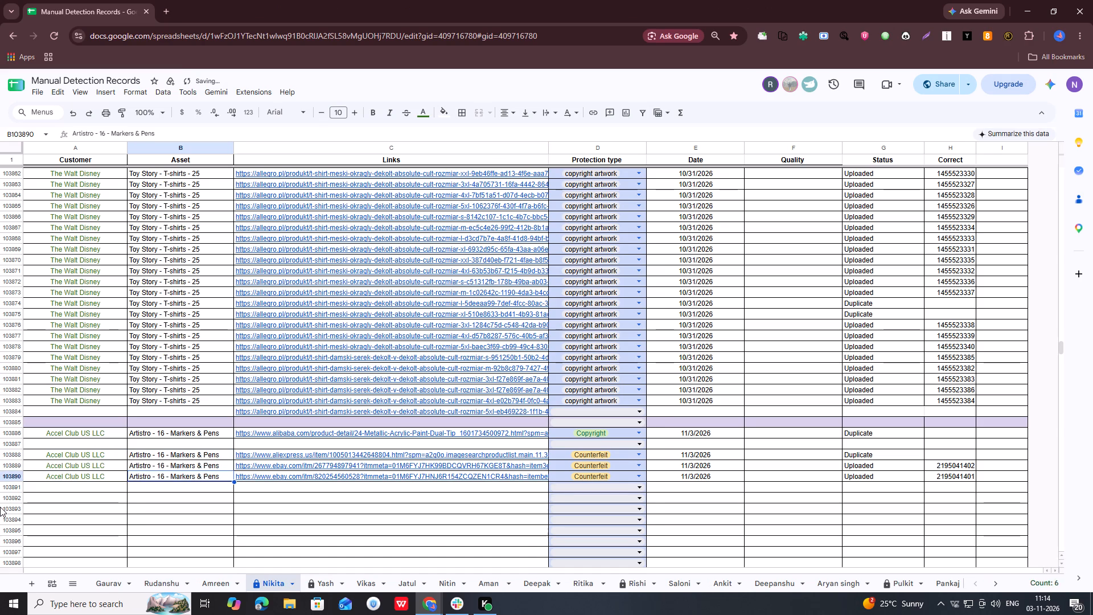
key("Down")
key("Right")
Close the RedPoints IPR Plugin's Configuration page.
key("alt+Tab")
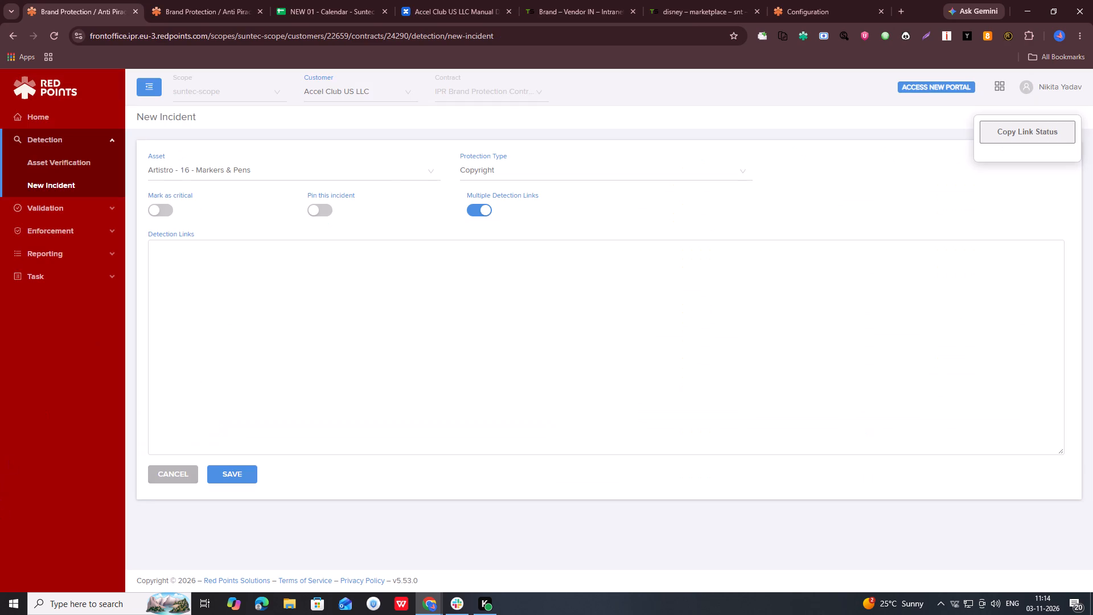
left_click(833, 0)
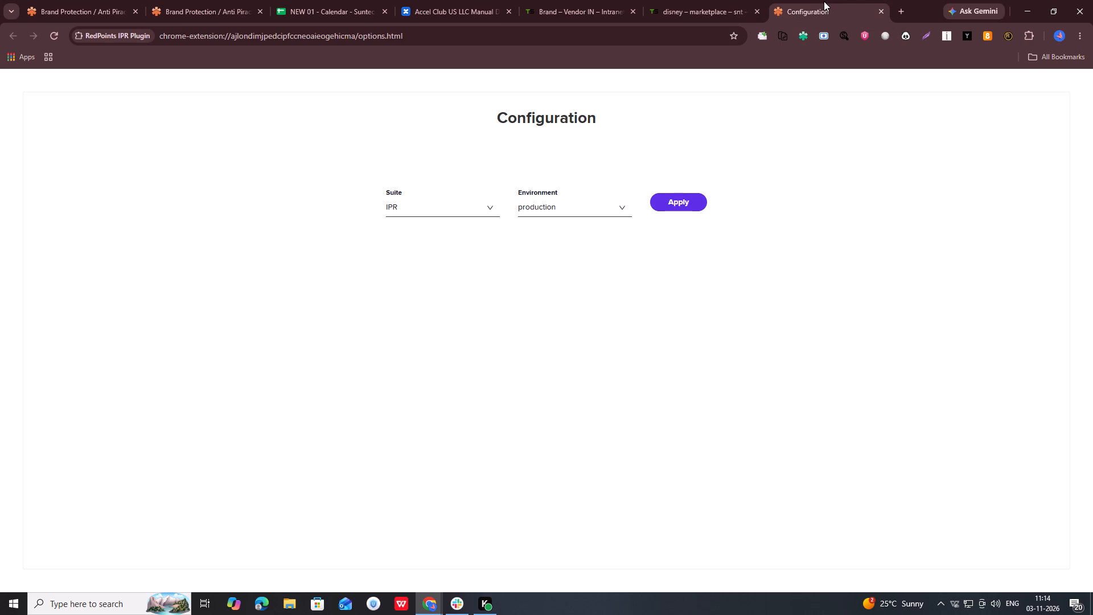
middle_click(849, 0)
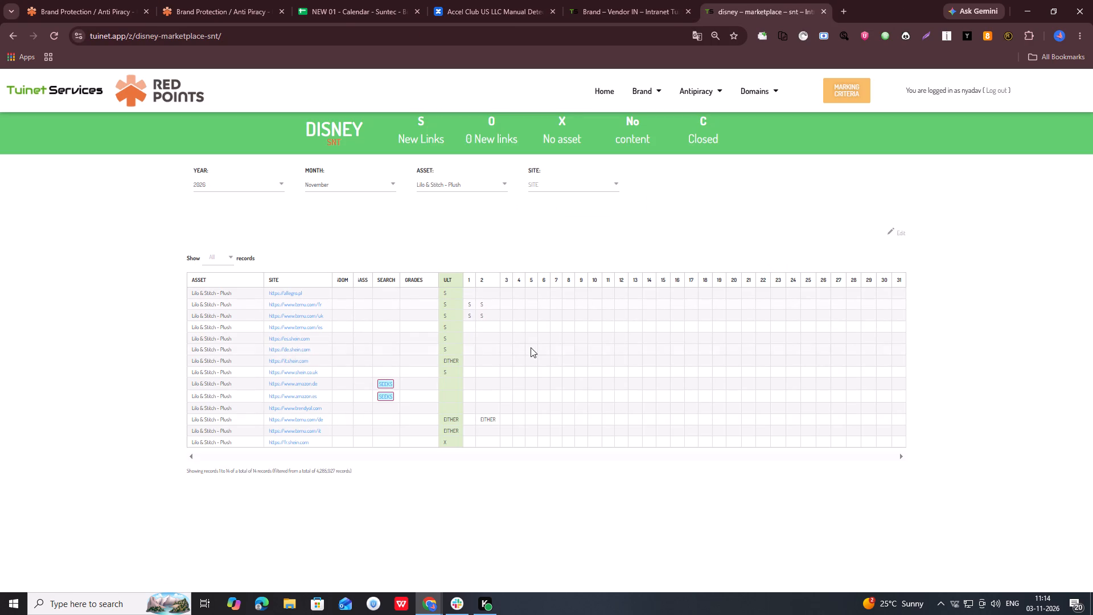
In the Tuinet Brand tracker for Accel Club US LLC, set TikTok Shop's day 3 status to O (EITHER).
left_click(599, 0)
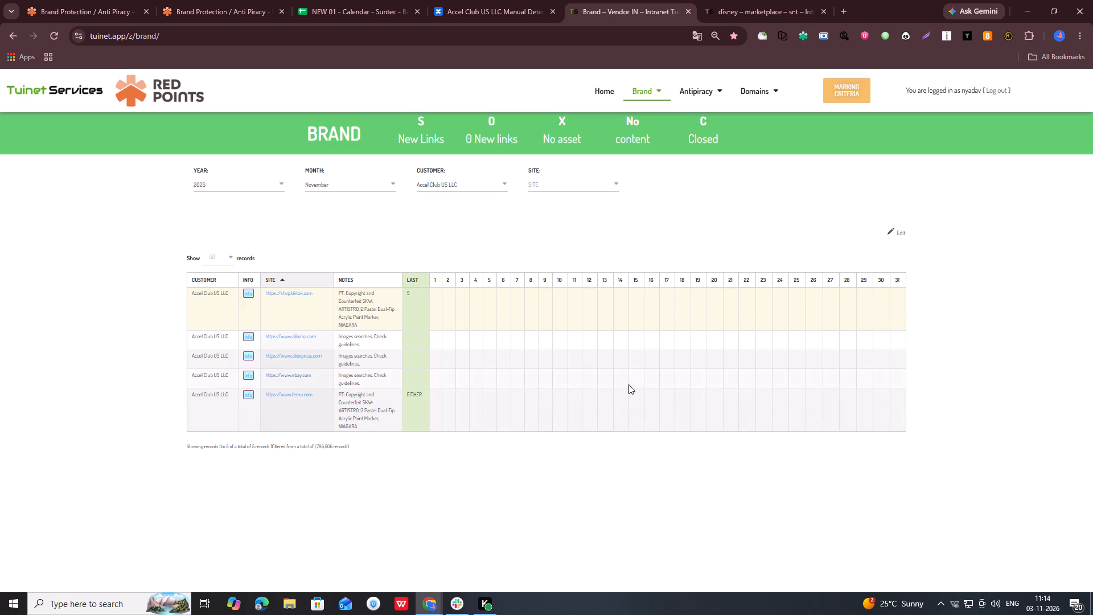
double_click(460, 305)
left_click(468, 334)
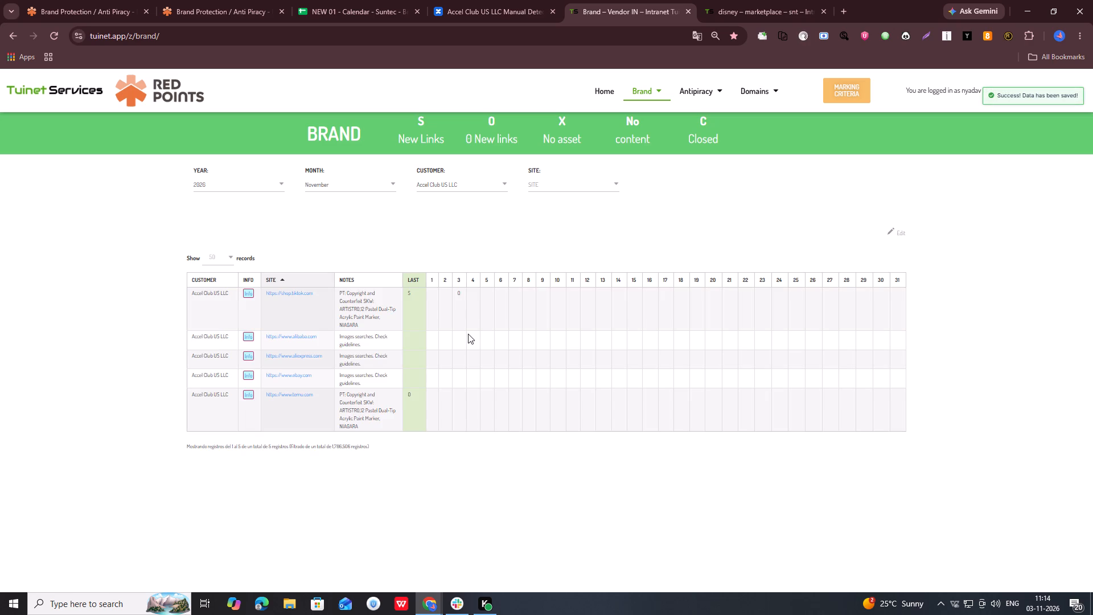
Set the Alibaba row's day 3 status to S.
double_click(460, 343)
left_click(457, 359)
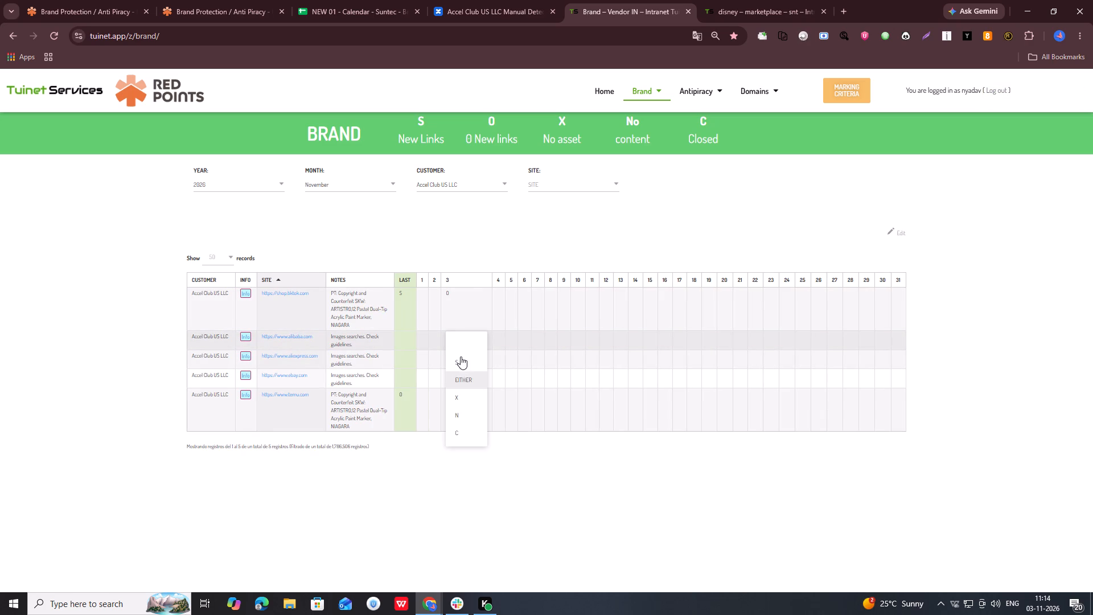
Check the Alibaba entry in Manual Detection Records and set Alibaba's day 3 status in Tuinet to O (EITHER).
key("alt+Tab")
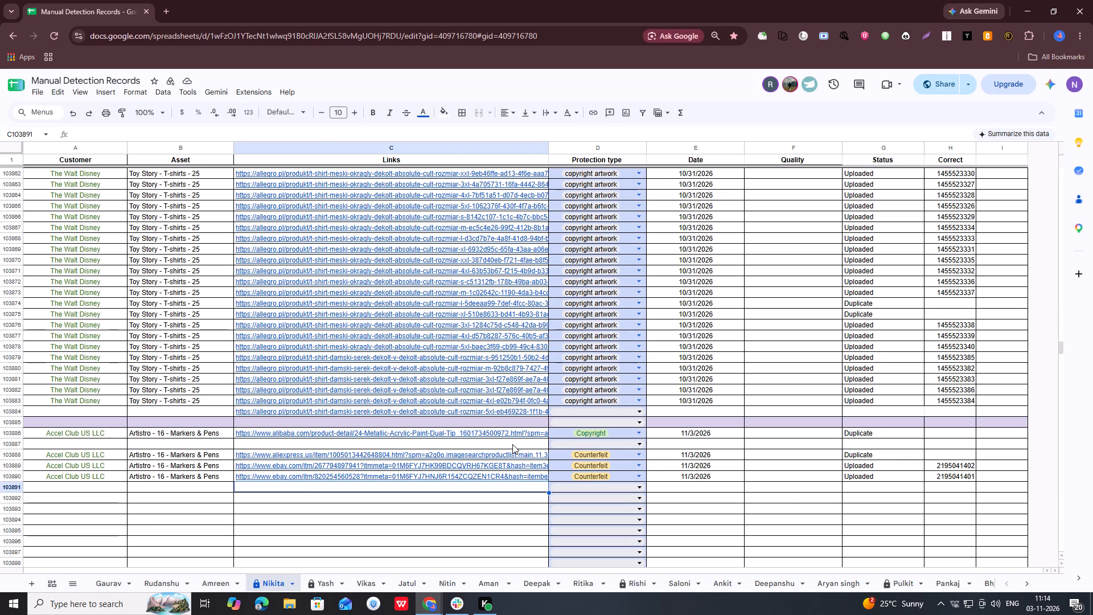
key("alt+Tab")
double_click(463, 341)
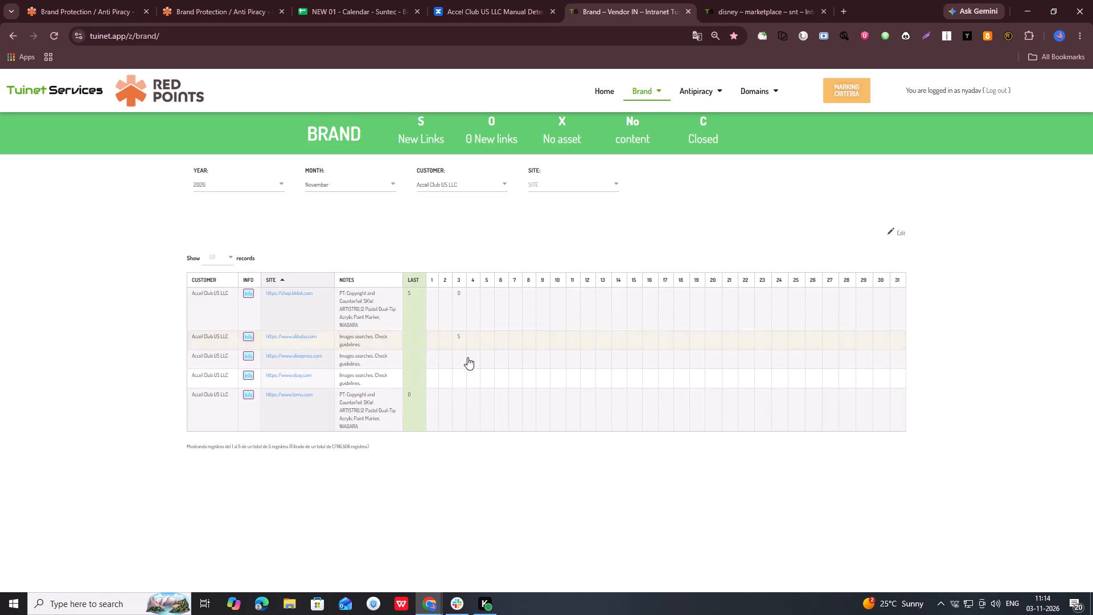
left_click(466, 380)
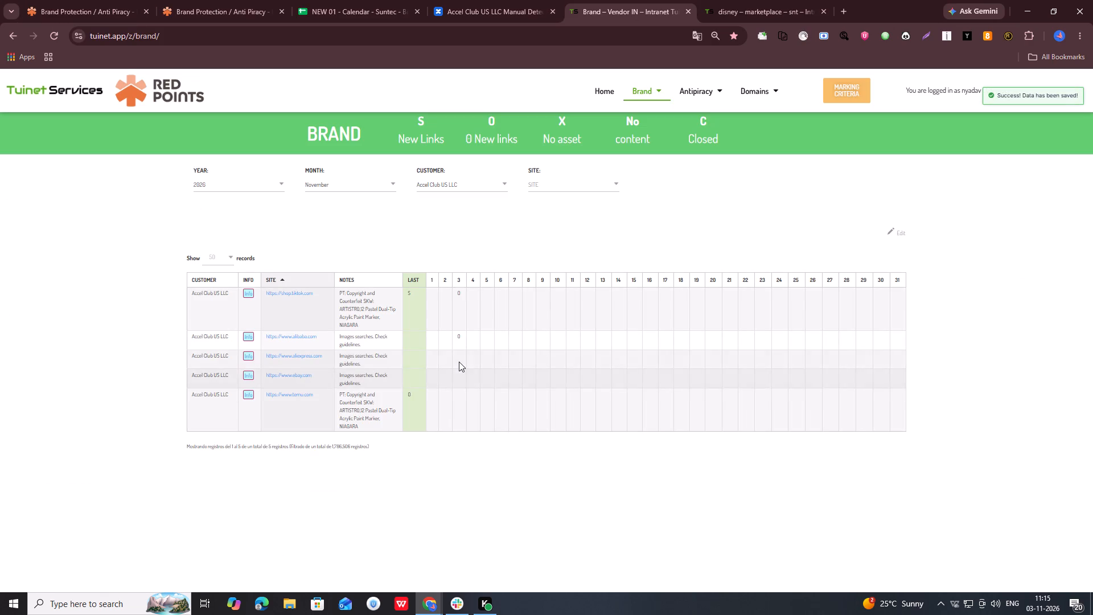
Set the AliExpress row's day 3 status to S.
double_click(459, 362)
left_click(462, 383)
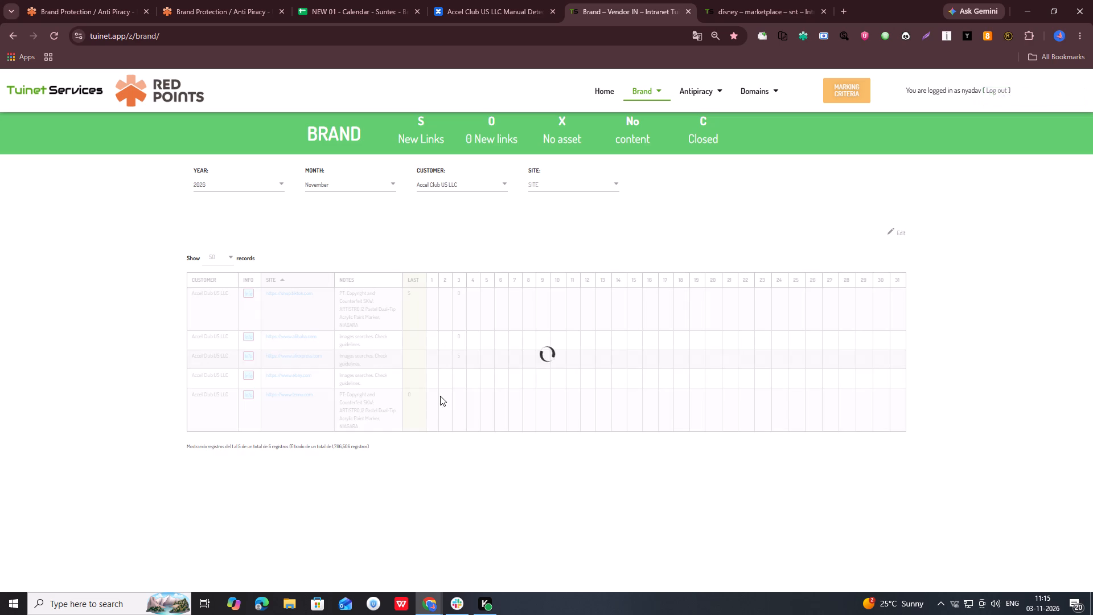
Check the eBay entries in Manual Detection Records and set eBay's day 3 status in Tuinet to S.
key("alt+Tab")
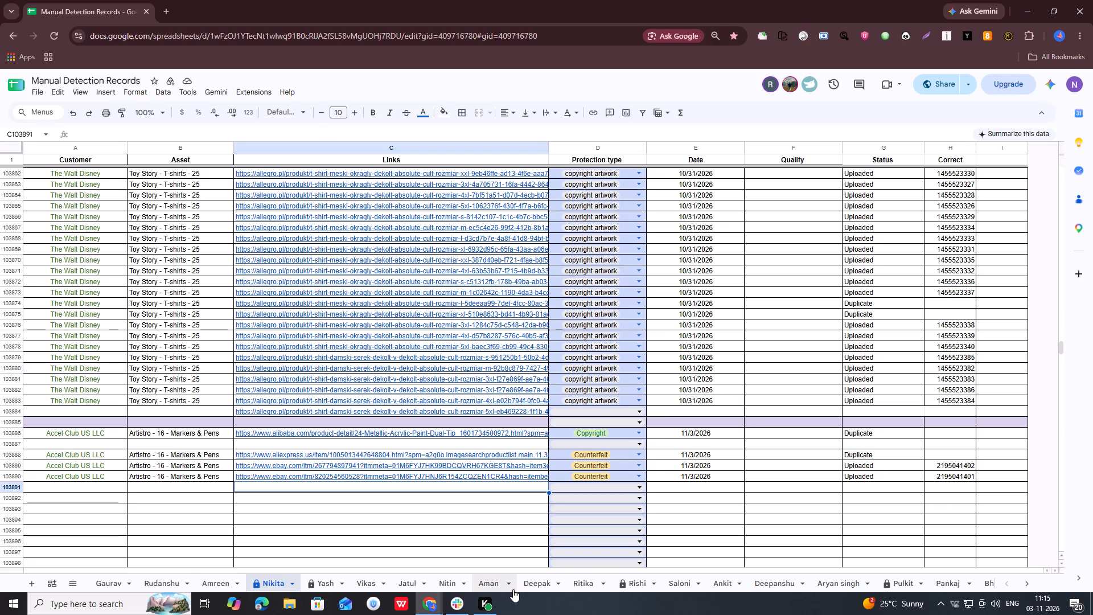
key("alt+Tab")
double_click(461, 366)
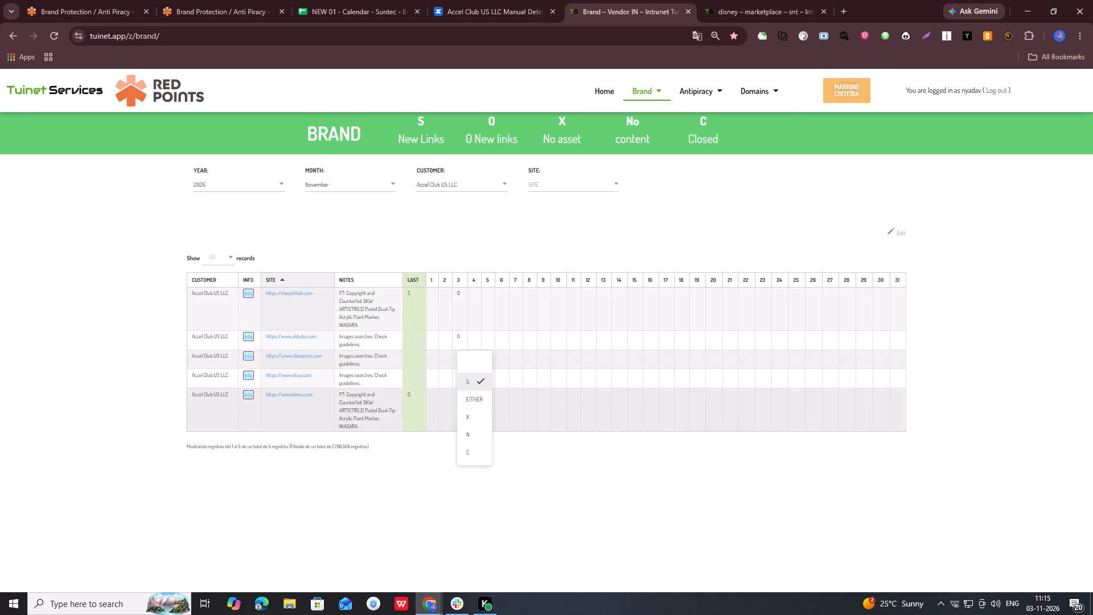
left_click(350, 481)
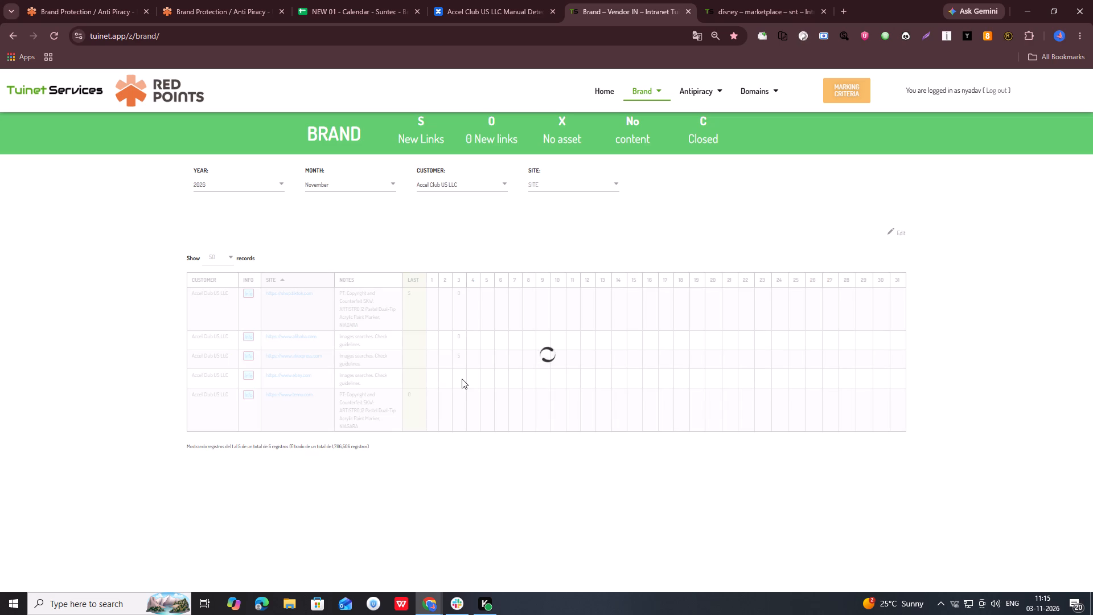
double_click(462, 379)
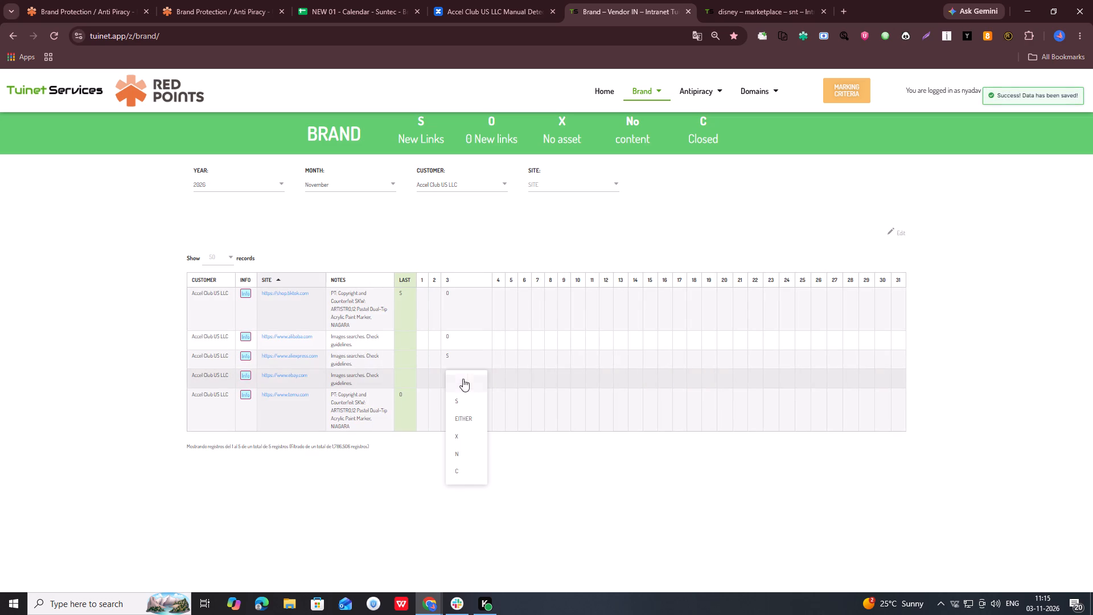
left_click(457, 401)
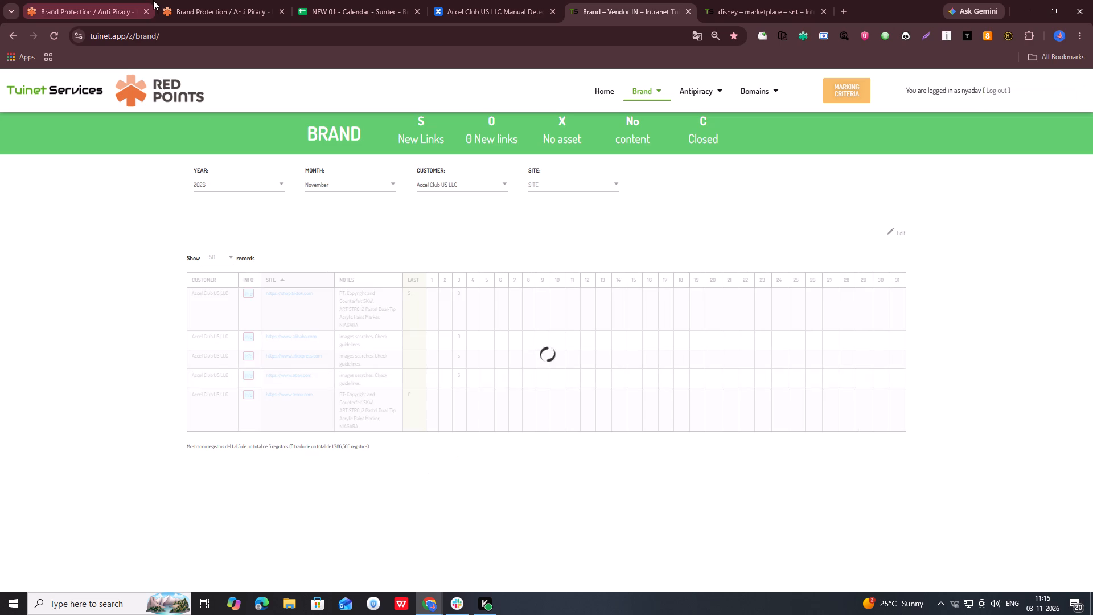
Open the AliExpress site from its Tuinet row in a separate tab and look through Accel Club US LLC's official images.
left_click(223, 0)
left_click(370, 0)
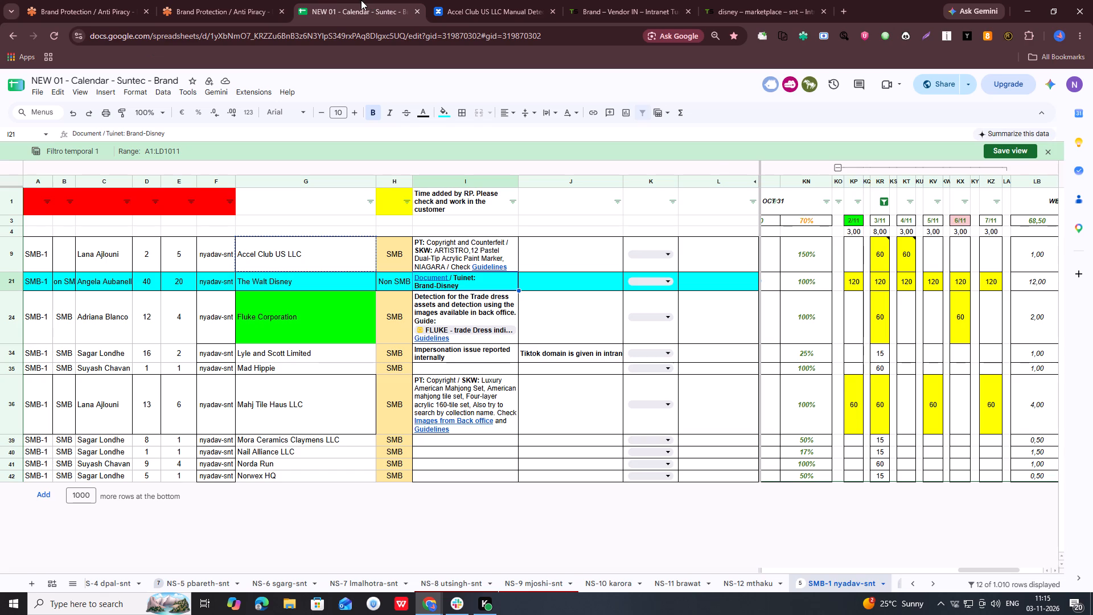
left_click(631, 0)
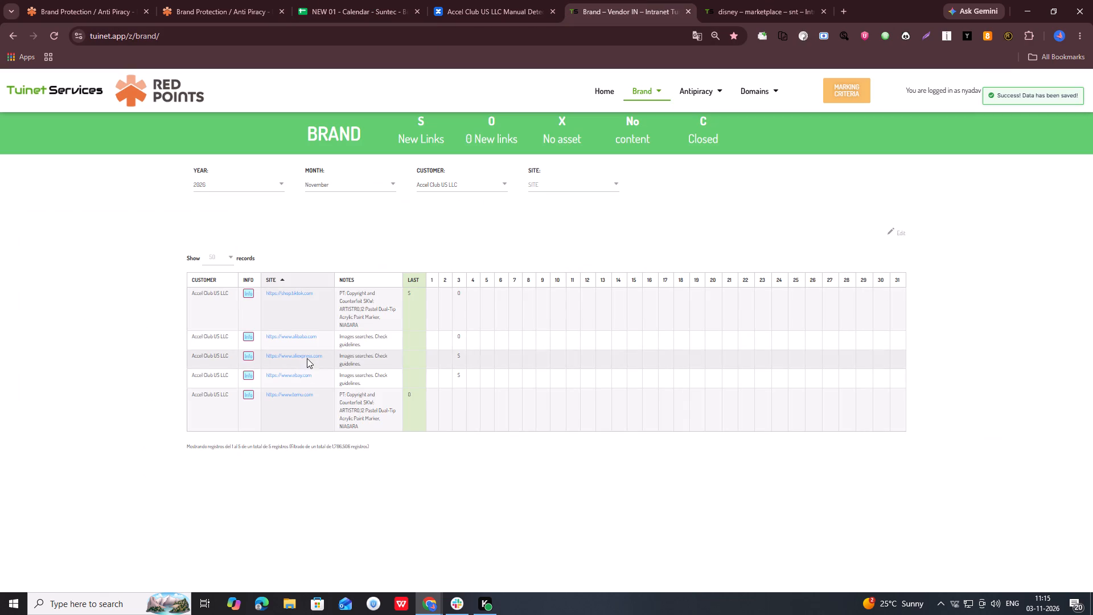
middle_click(306, 358)
left_click(187, 0)
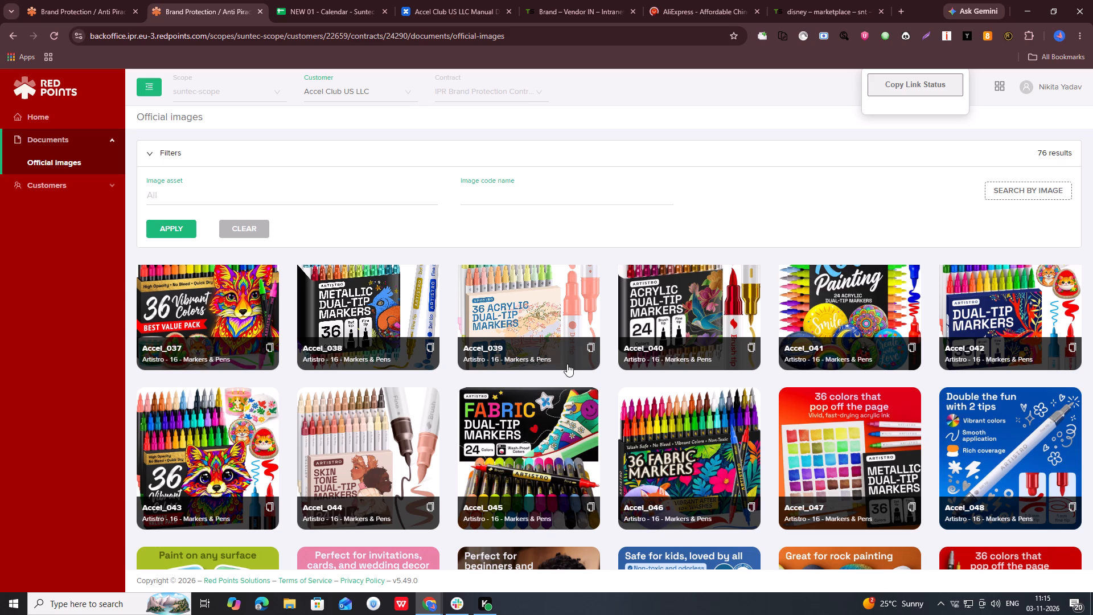
scroll(574, 404, "up", 8)
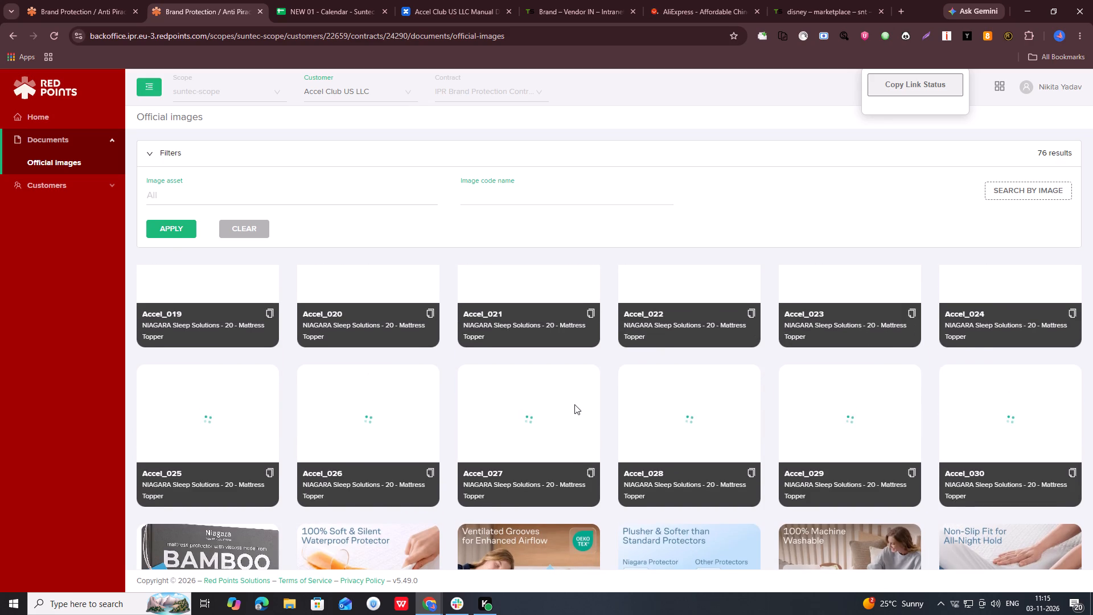
scroll(574, 404, "down", 9)
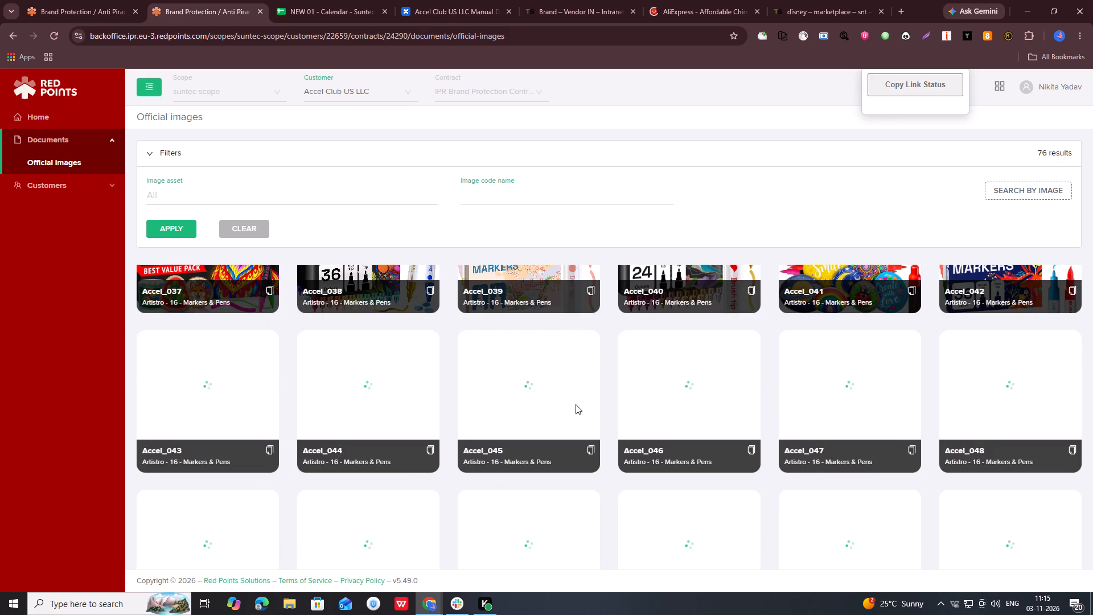
Set the Temu row's day 3 status in Tuinet to O (EITHER).
left_click(561, 0)
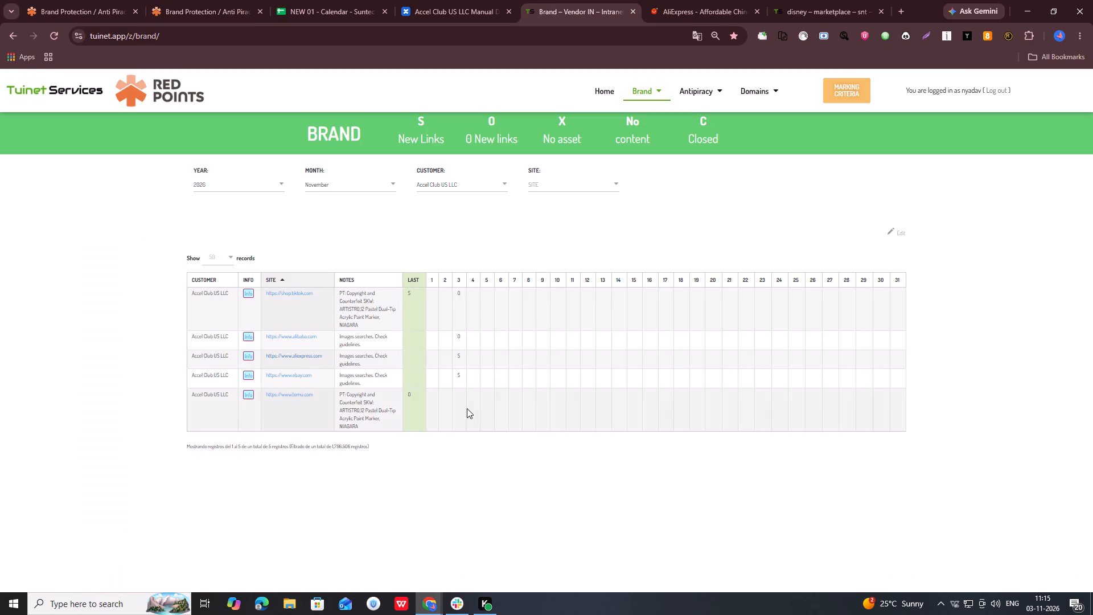
double_click(464, 410)
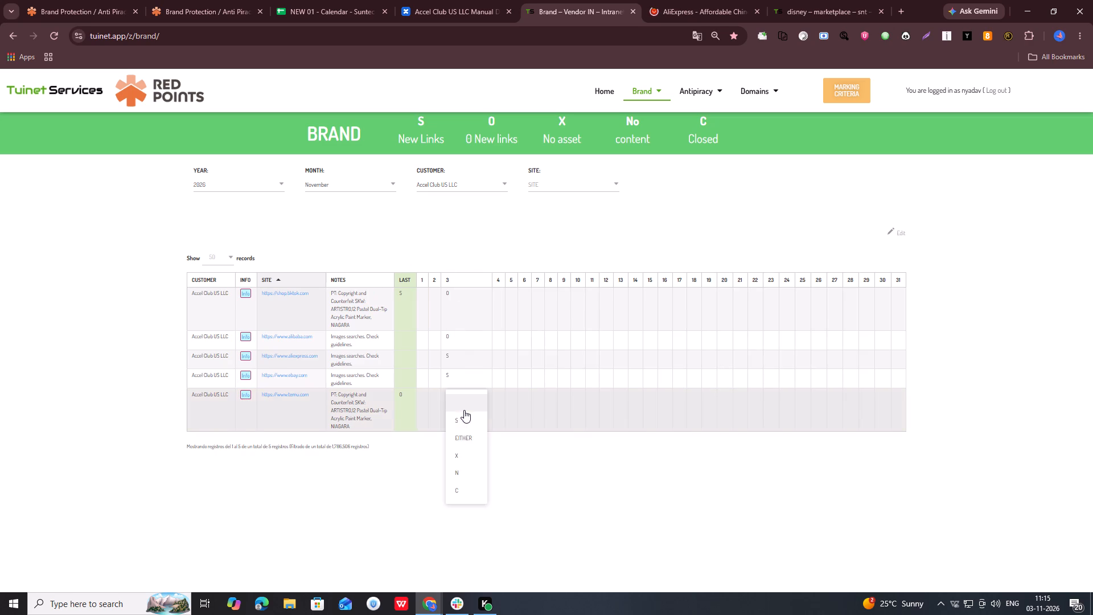
left_click(459, 437)
Run an AliExpress image search with the official Artistro image "Double the fun with 2 tips" showing the yellow marker.
left_click(241, 0)
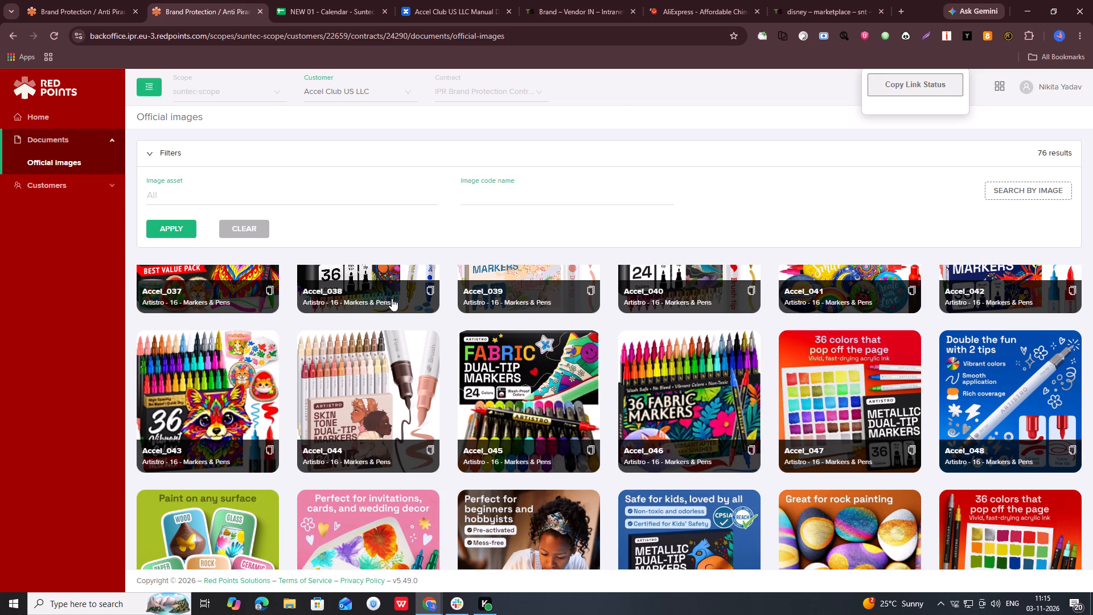
scroll(521, 339, "down", 5)
left_click_drag(191, 440, 686, 0)
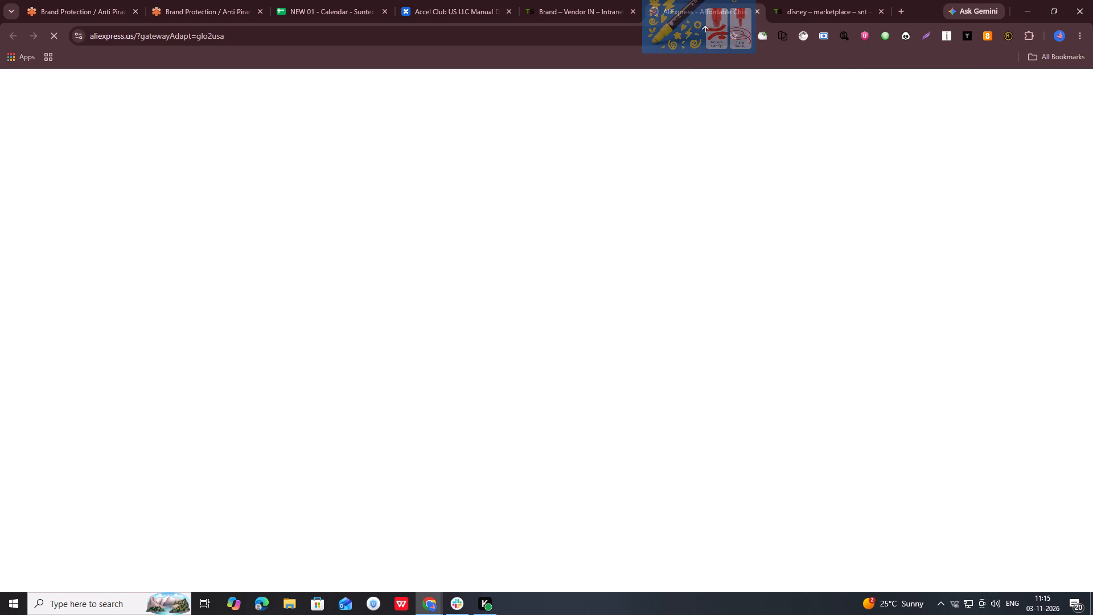
left_click_drag(686, 0, 414, 133)
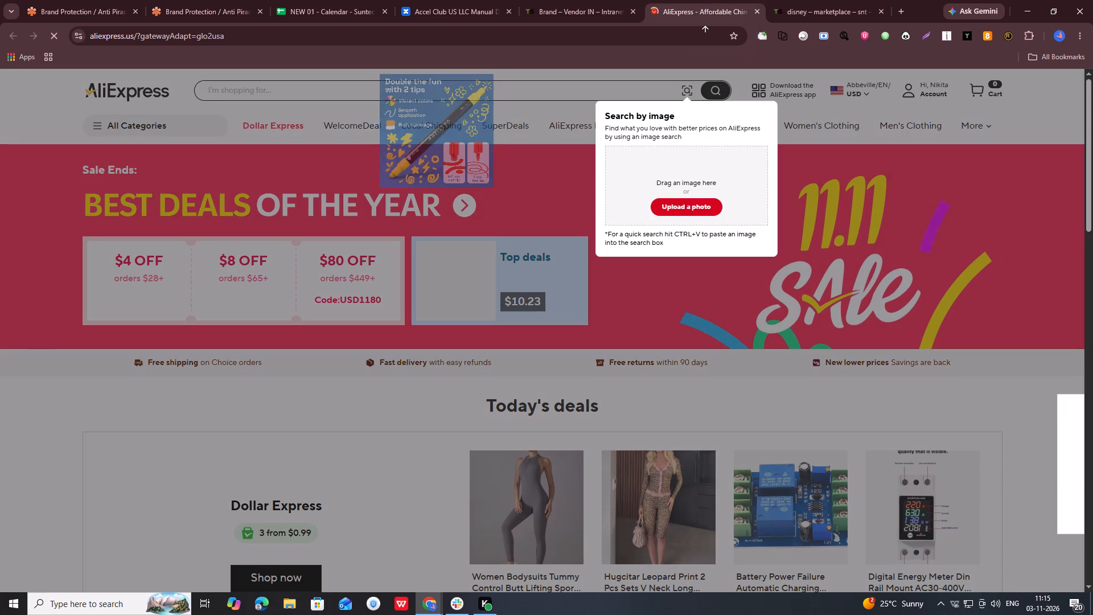
left_click_drag(414, 133, 675, 194)
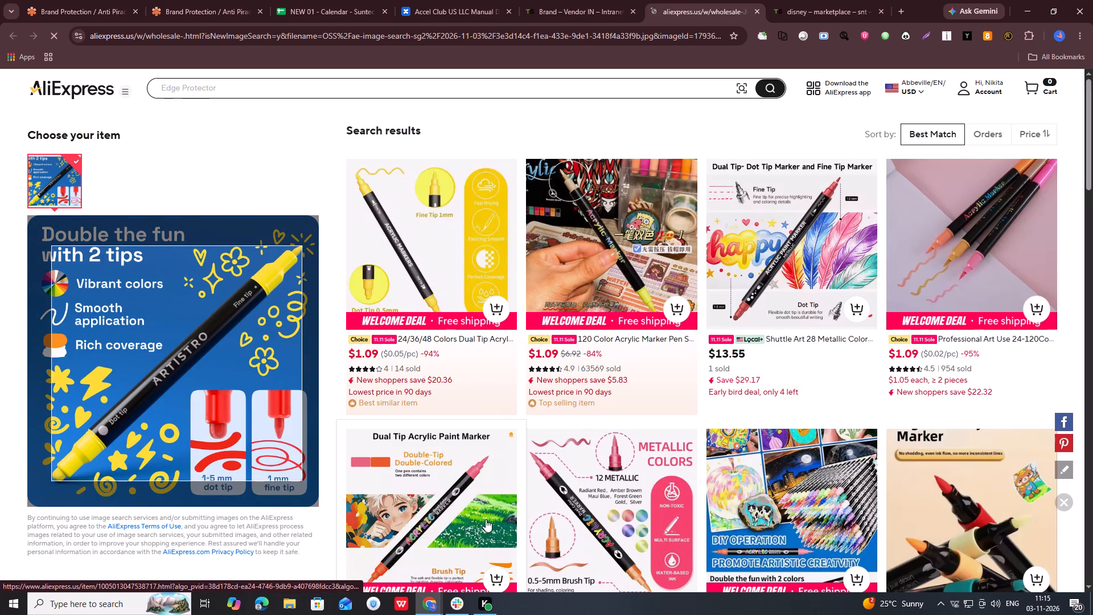
Examine the AliExpress image search results for marker listings that copy the official Artistro image.
scroll(730, 417, "down", 4)
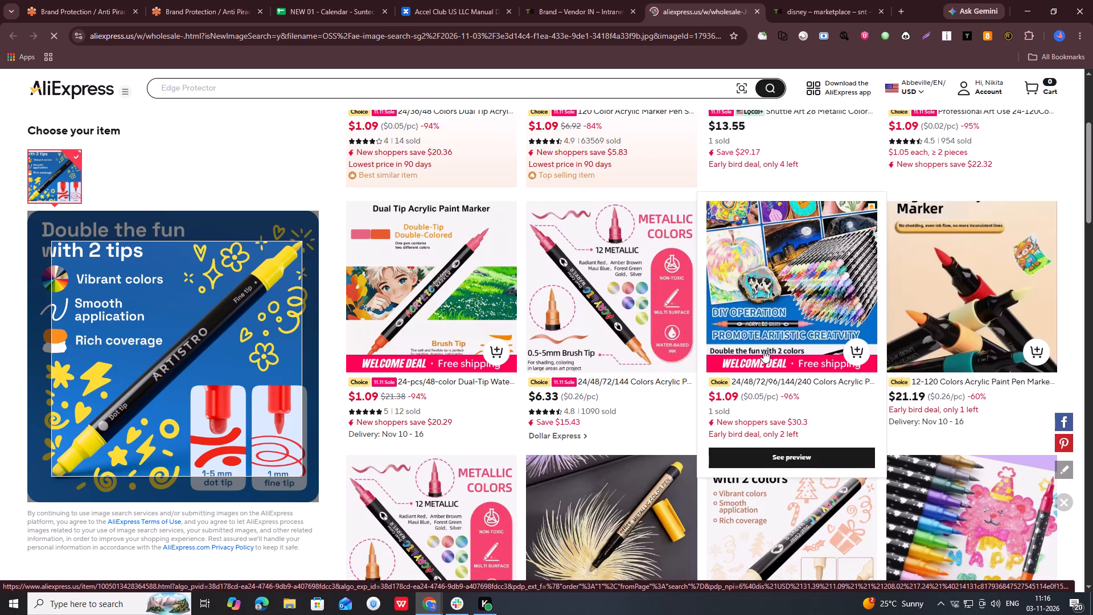
scroll(763, 354, "down", 6)
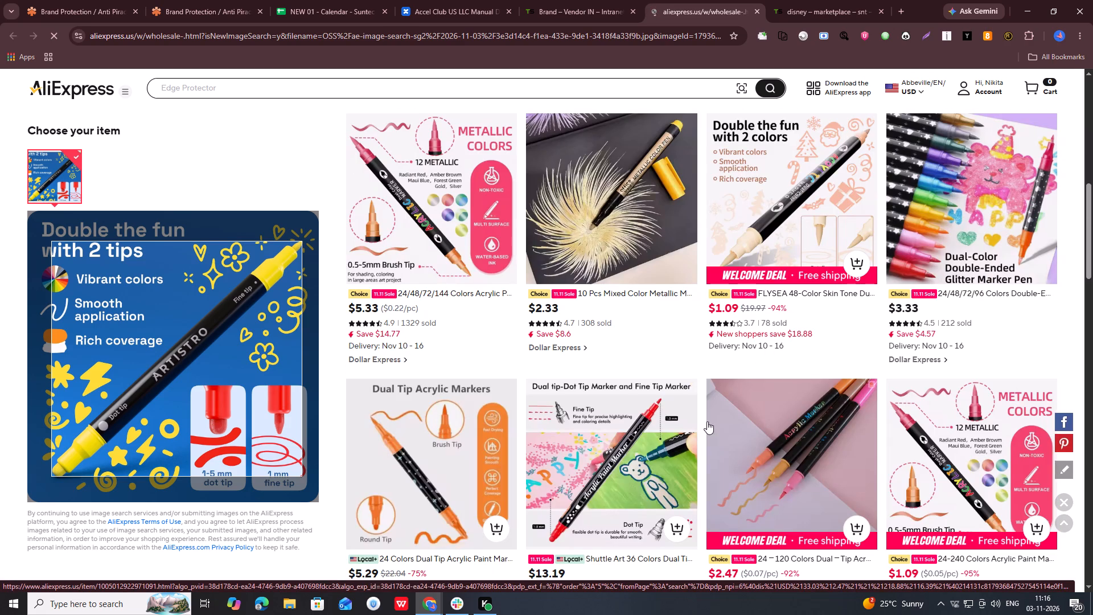
scroll(702, 387, "down", 10)
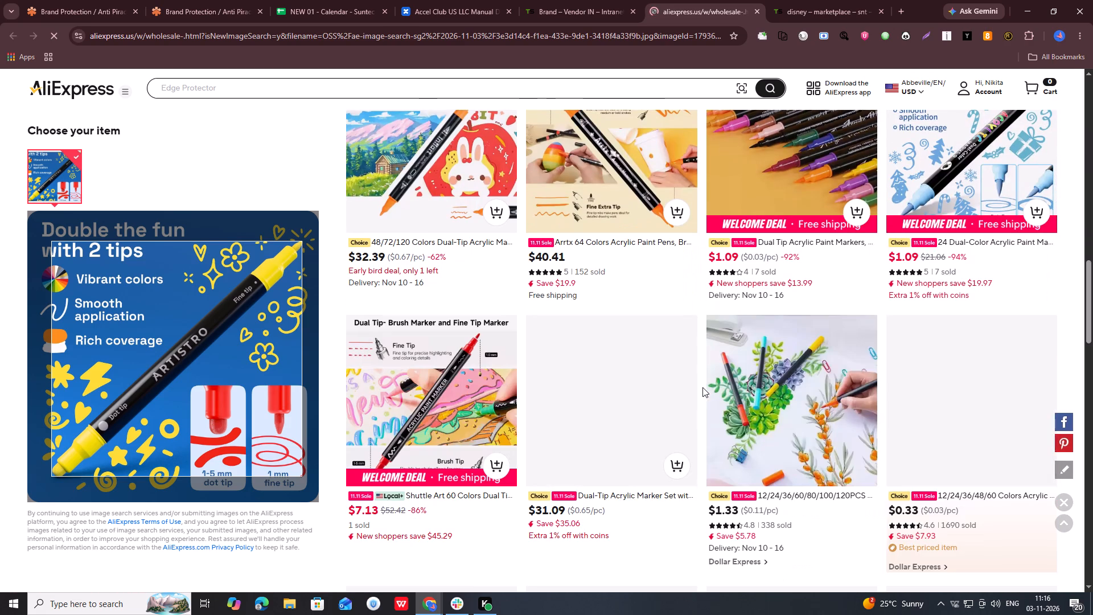
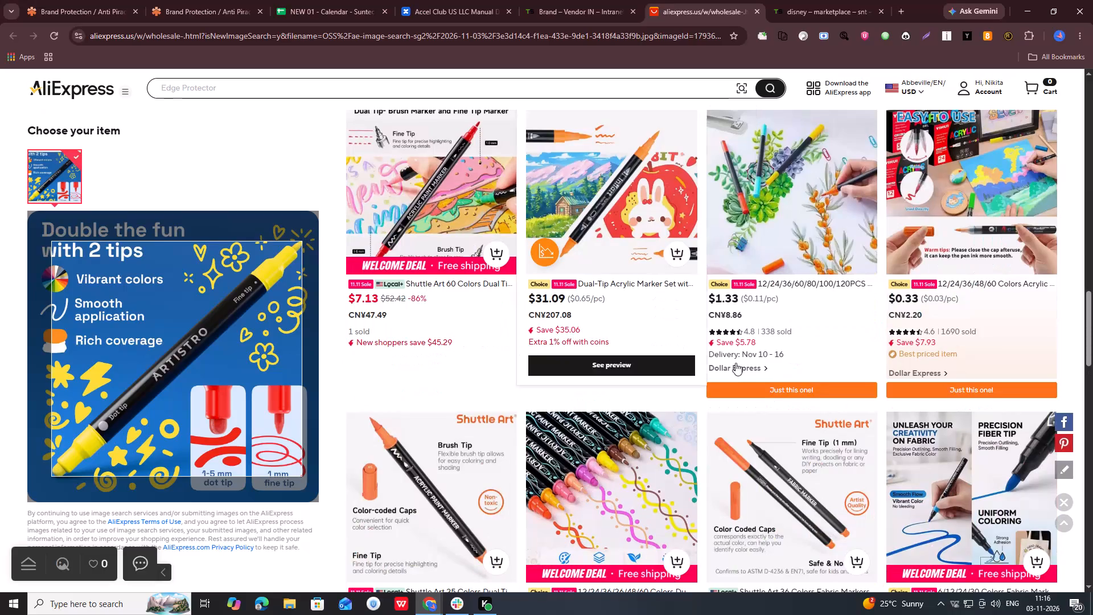
Check further down the AliExpress image search results for marker listings that copy the official Artistro image.
scroll(732, 366, "down", 6)
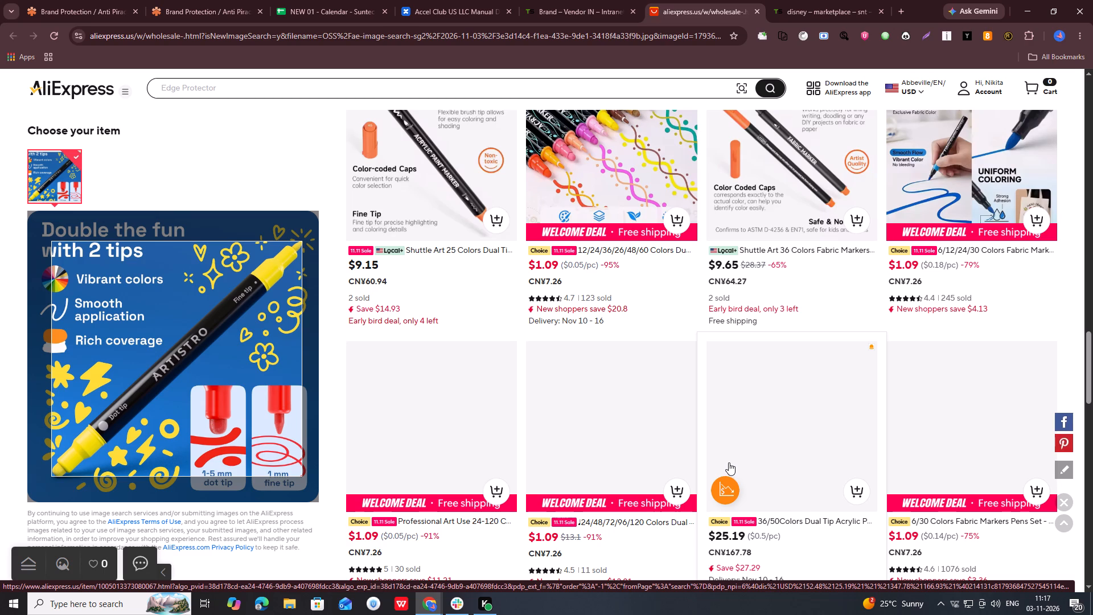
scroll(665, 436, "down", 5)
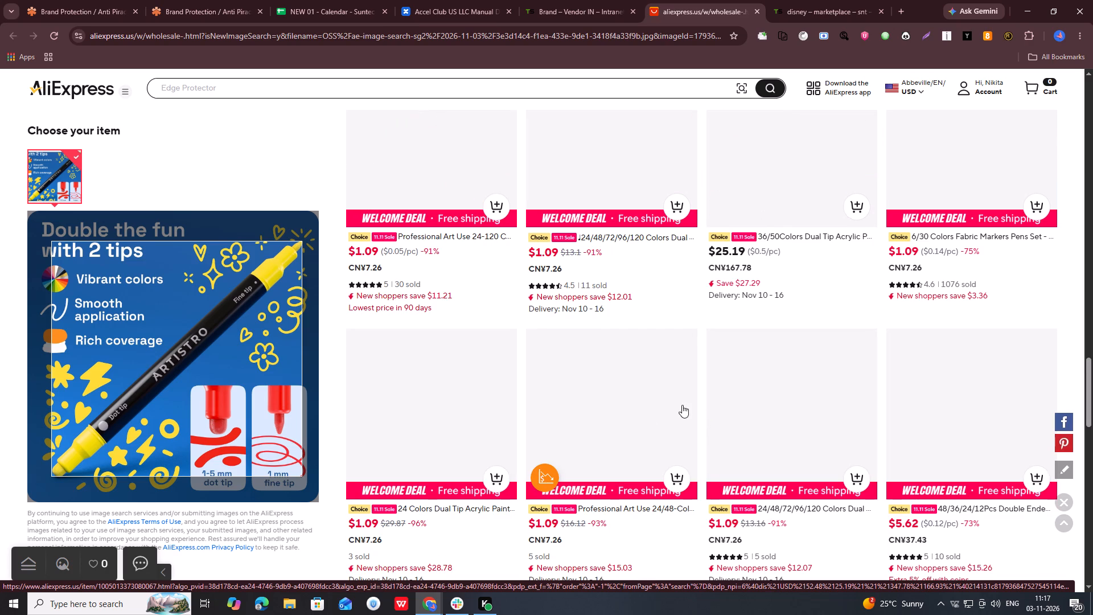
Close the AliExpress image search results and load the ifeatsuntec.com dashboard login page in a new tab.
left_click(903, 11)
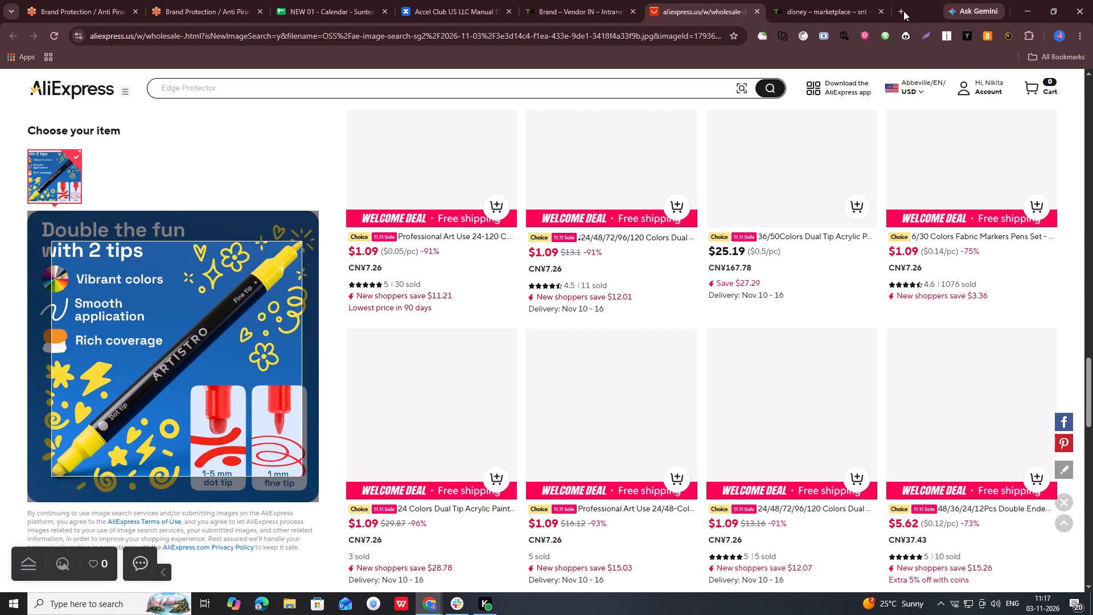
key("l")
key("ctrl+t")
left_click(758, 11)
left_click(901, 10)
left_click(751, 11)
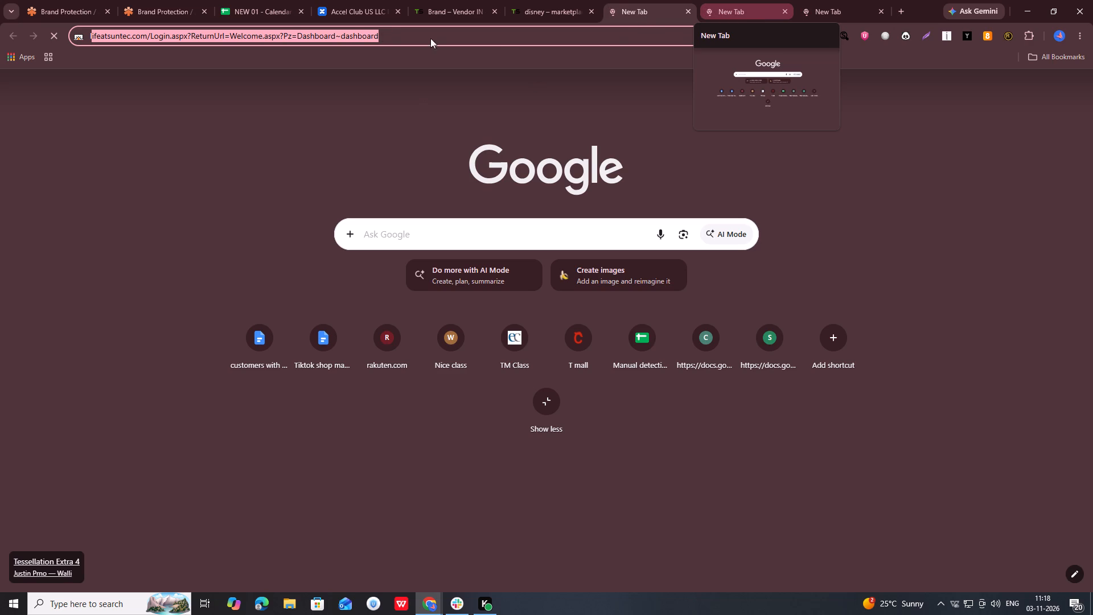
key("Return")
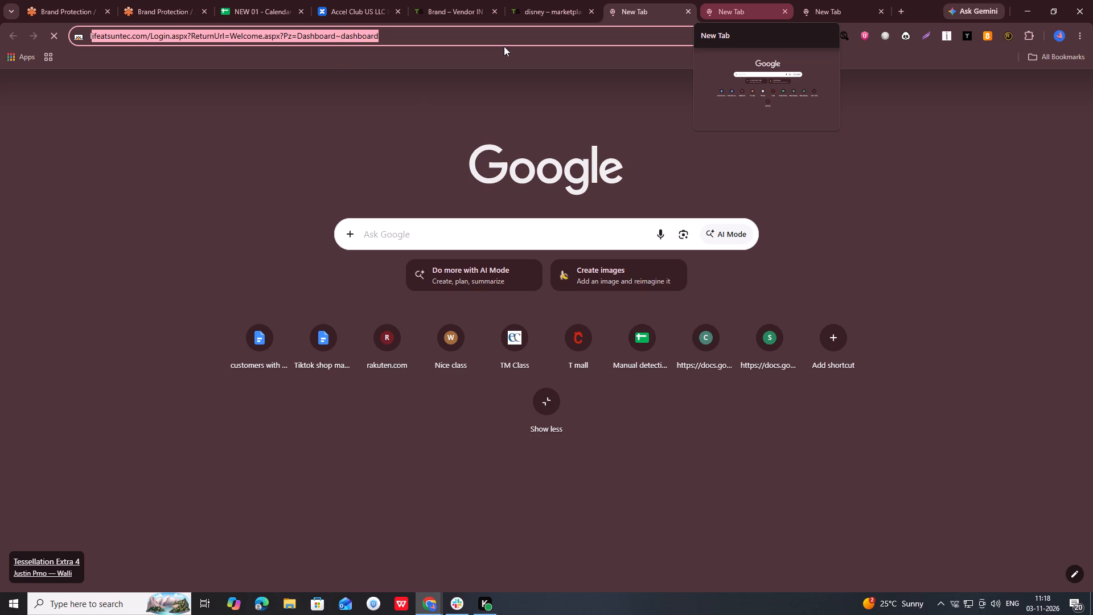